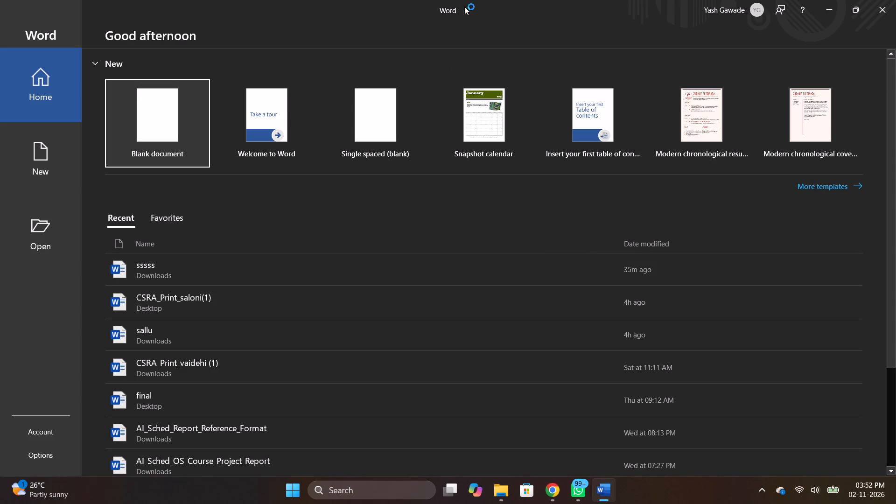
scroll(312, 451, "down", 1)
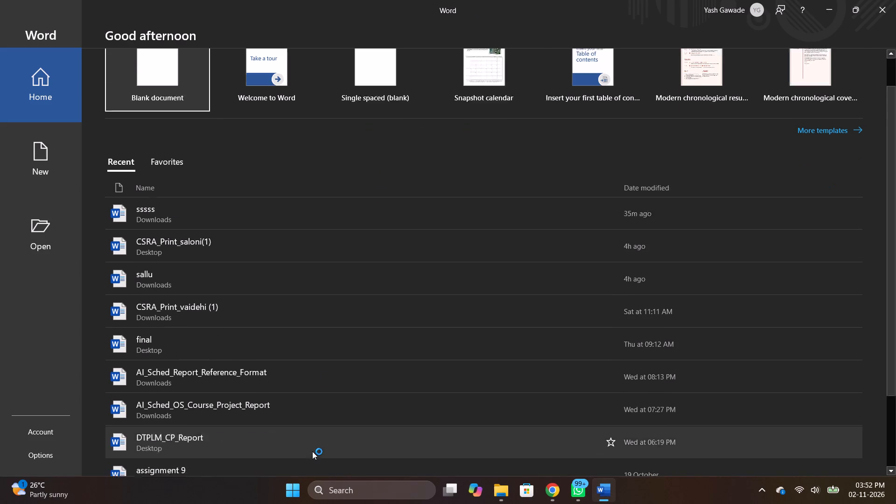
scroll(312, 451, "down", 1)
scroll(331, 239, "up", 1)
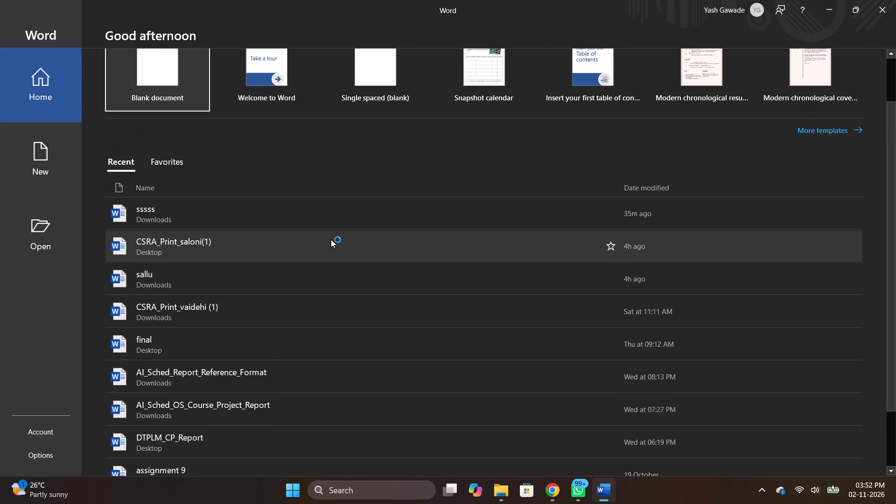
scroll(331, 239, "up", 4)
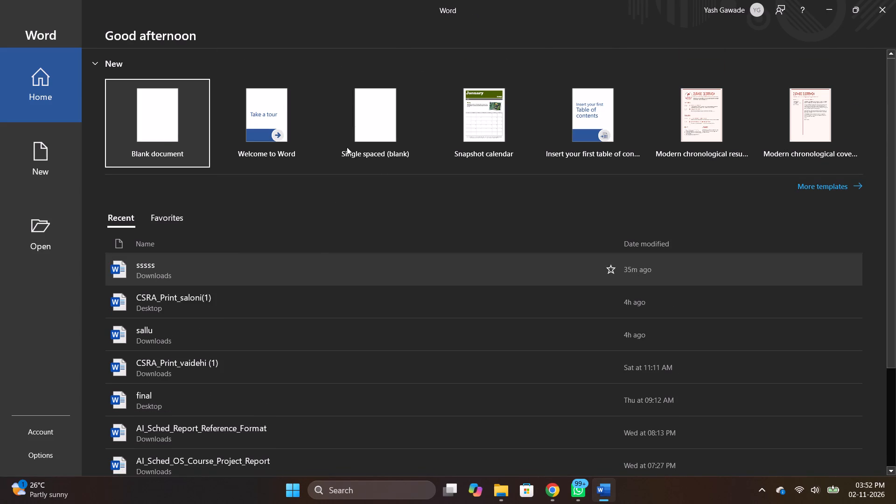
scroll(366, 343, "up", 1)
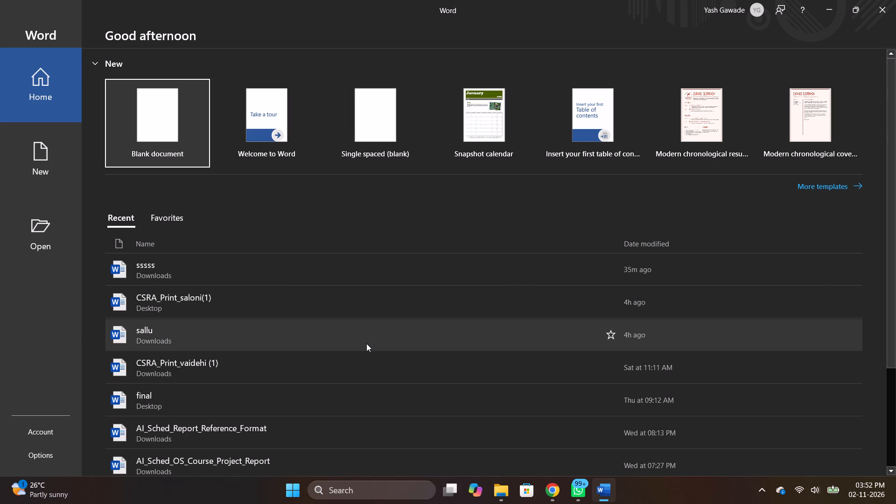
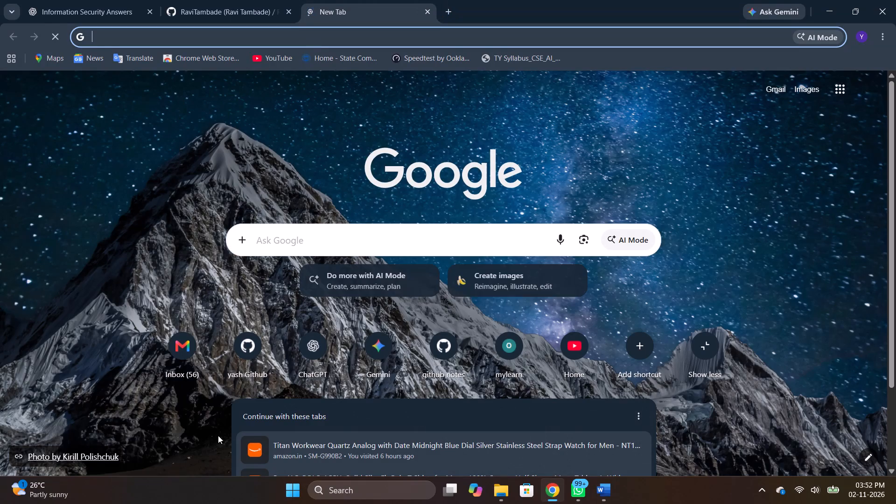
Search Google for "pdf to word" and open iLovePDF's Convert PDF to Word online result.
left_click(350, 241)
double_click(345, 253)
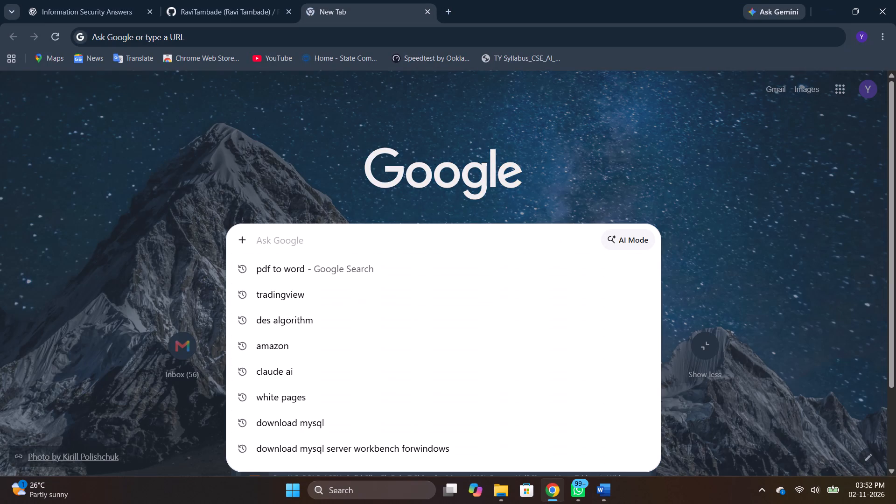
left_click(344, 257)
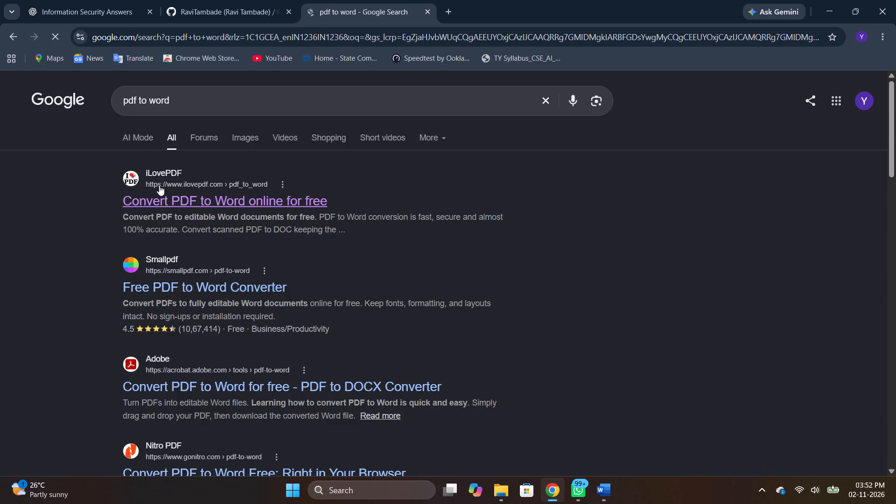
left_click(168, 196)
Start selecting a PDF file from the computer for conversion to Word.
left_click(458, 235)
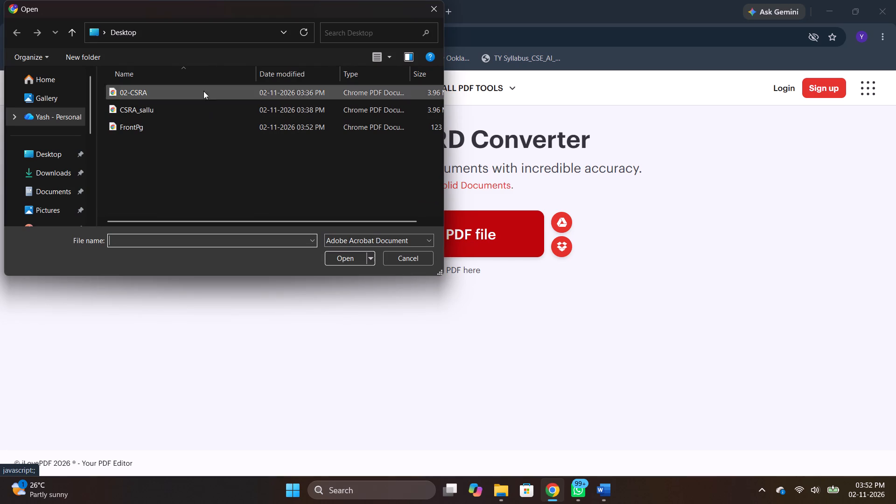
Upload FrontPg.pdf and convert it to an editable Word document without OCR.
double_click(210, 125)
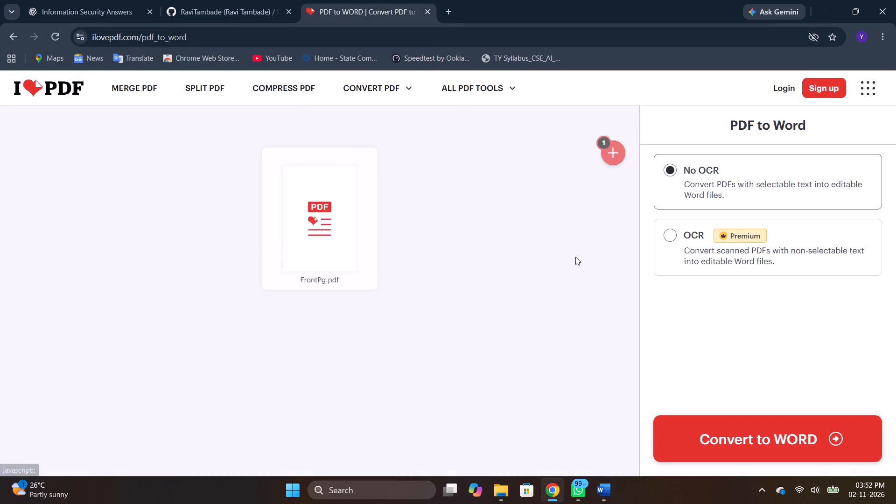
left_click(833, 442)
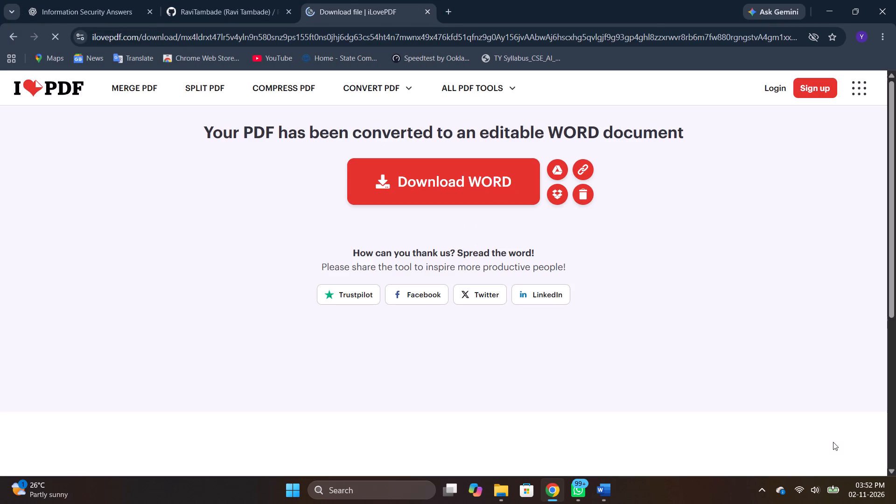
Download the converted FrontPg.docx and open it in Word.
left_click(493, 186)
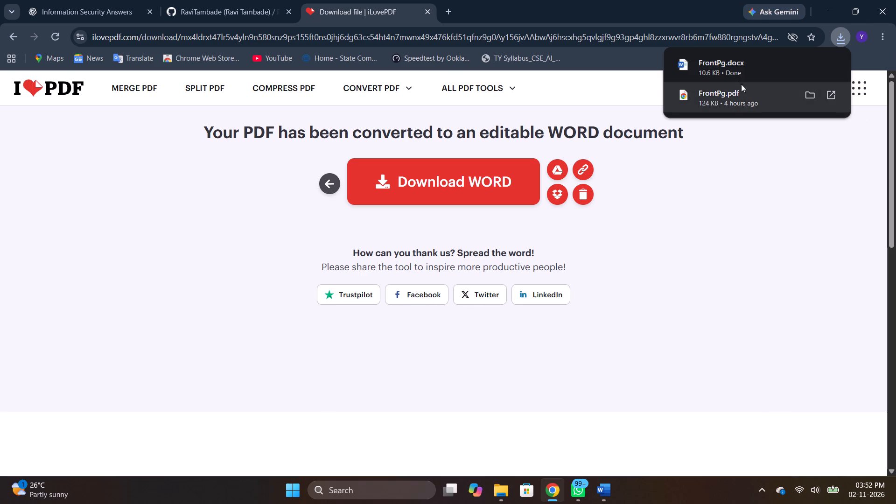
left_click(730, 66)
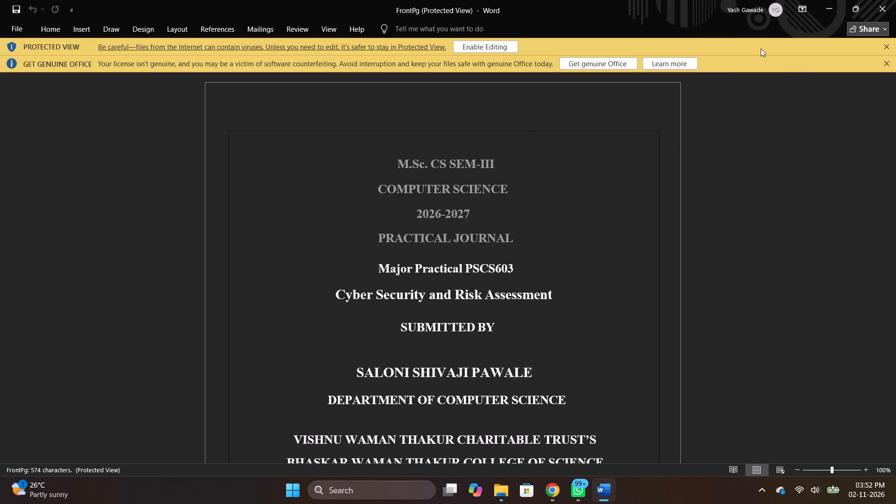
Enable editing for the converted FrontPg document.
left_click(486, 48)
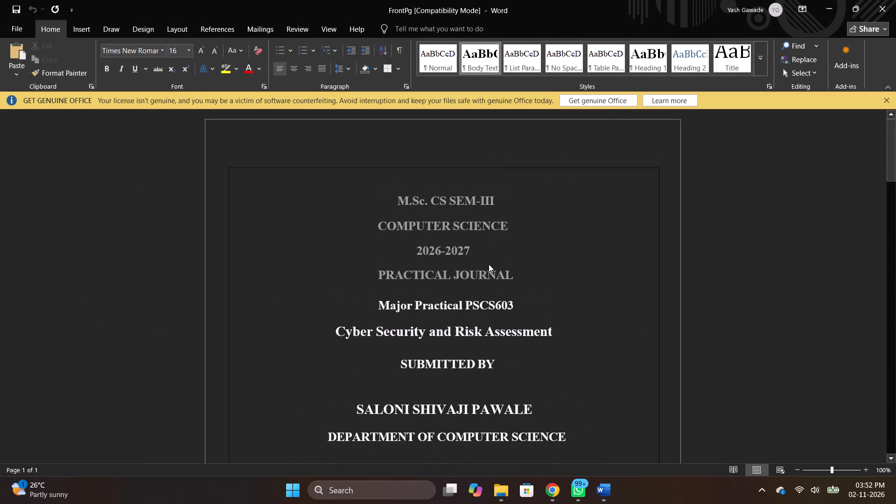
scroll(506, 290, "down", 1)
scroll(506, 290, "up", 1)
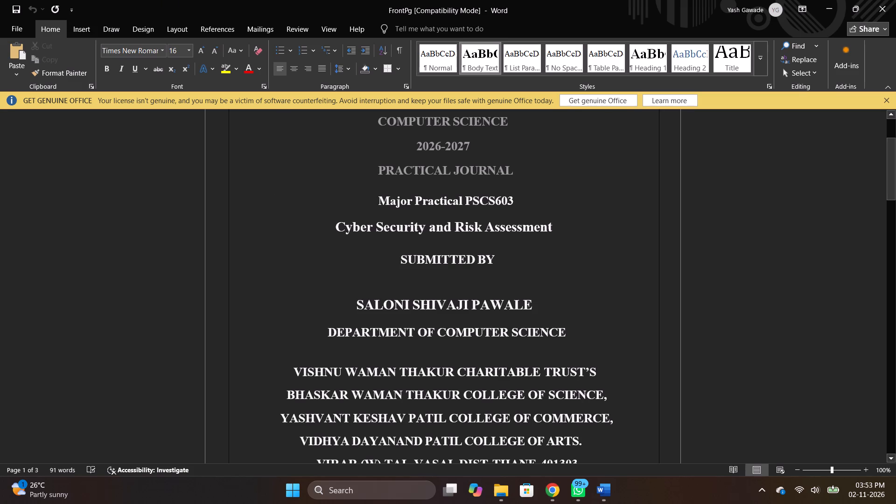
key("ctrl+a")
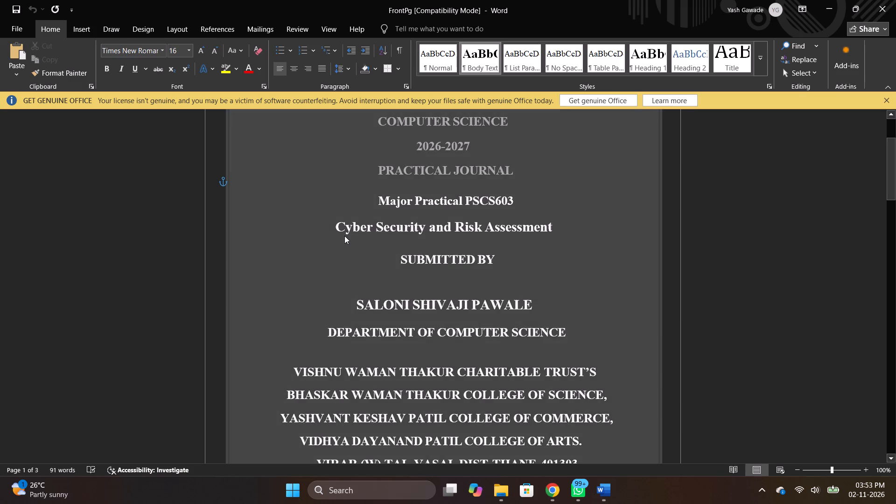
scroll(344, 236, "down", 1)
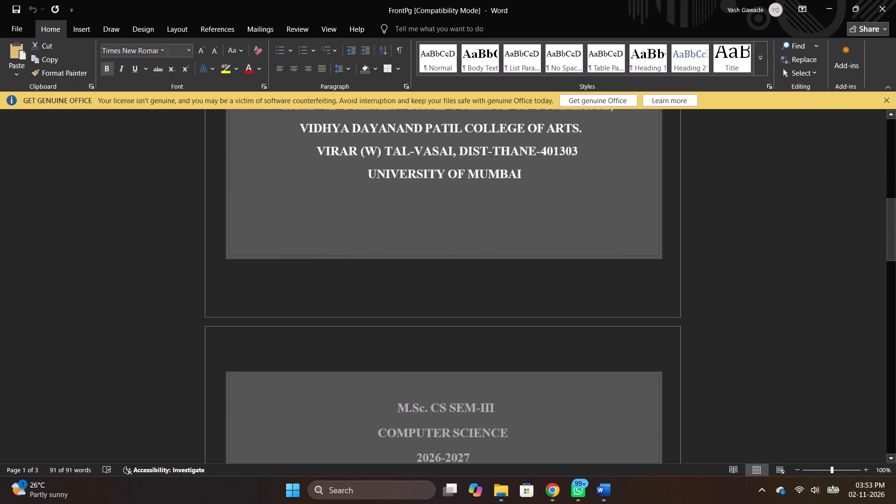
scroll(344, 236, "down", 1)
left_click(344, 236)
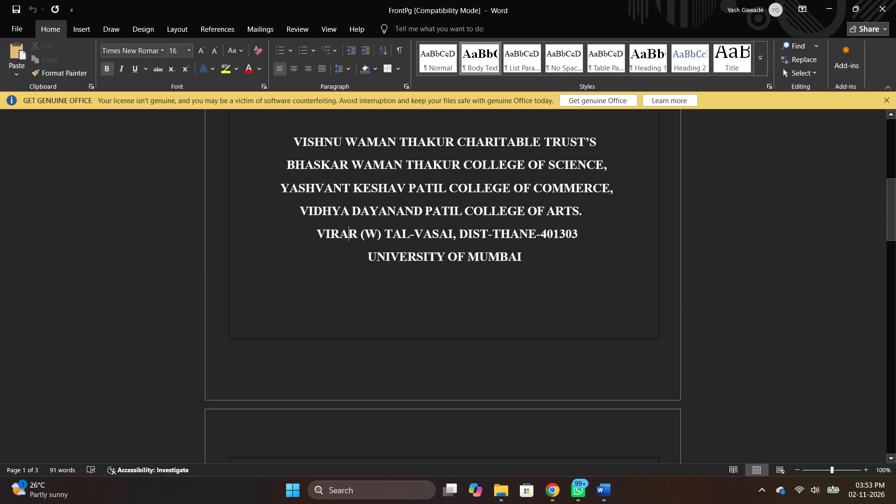
Select the first page's content from UNIVERSITY OF MUMBAI up to M.Sc. CS SEM-III and open its context options.
left_click_drag(531, 260, 342, 149)
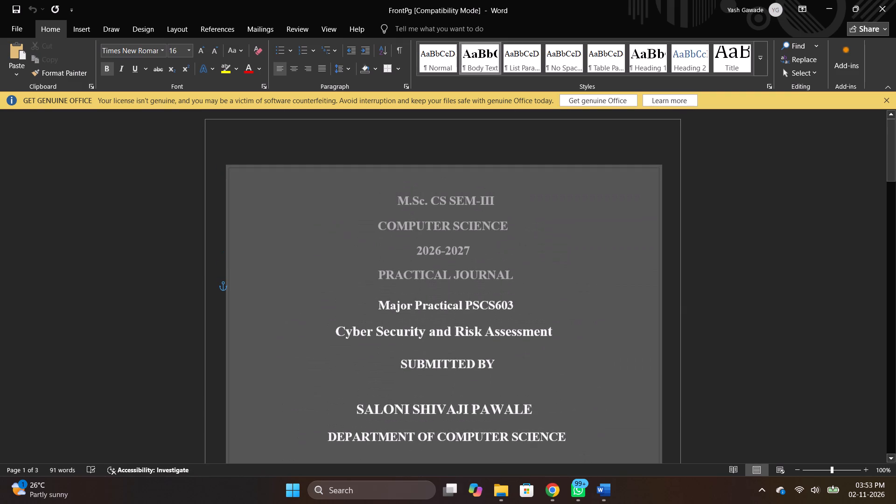
left_click_drag(342, 149, 331, 203)
right_click(331, 203)
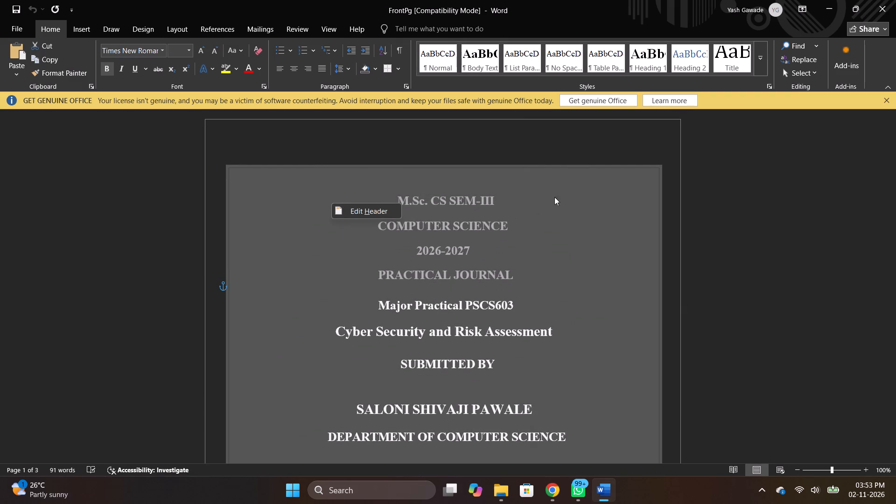
Copy the first cover page's body content, including its frame, and paste it onto the blank third page.
left_click(573, 150)
scroll(573, 150, "down", 5)
scroll(573, 150, "up", 1)
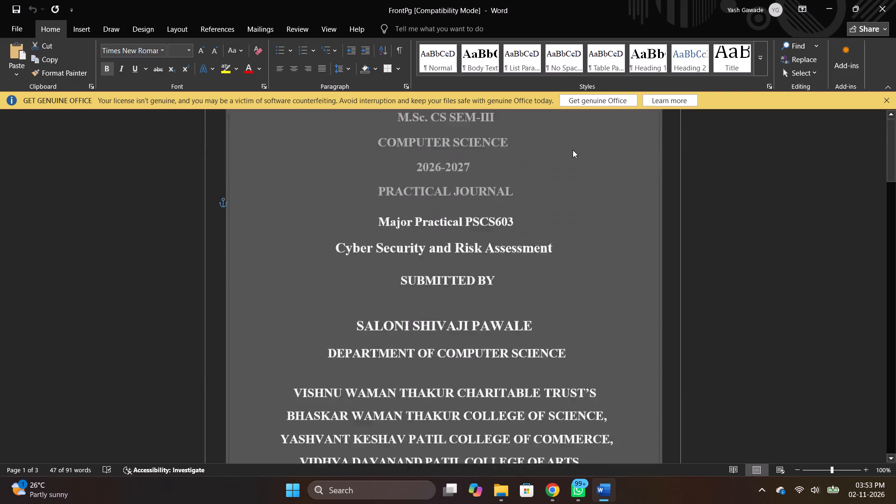
scroll(573, 150, "up", 1)
right_click(542, 222)
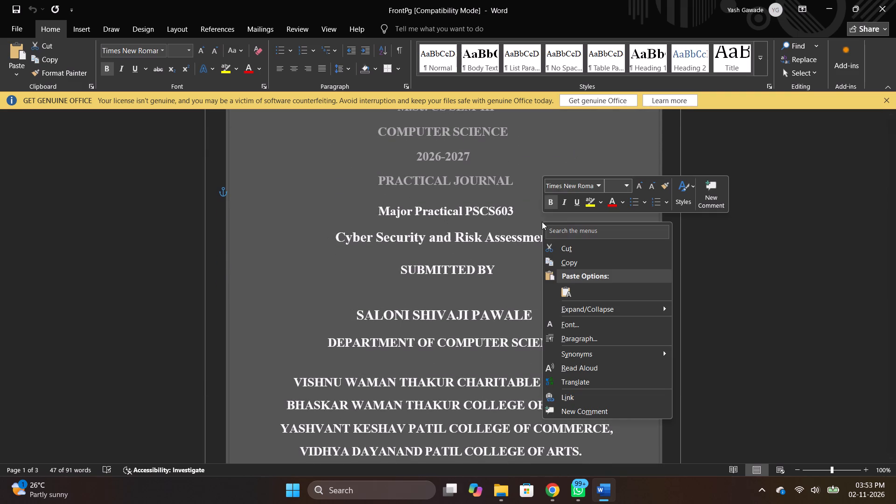
left_click(580, 259)
scroll(580, 259, "down", 1)
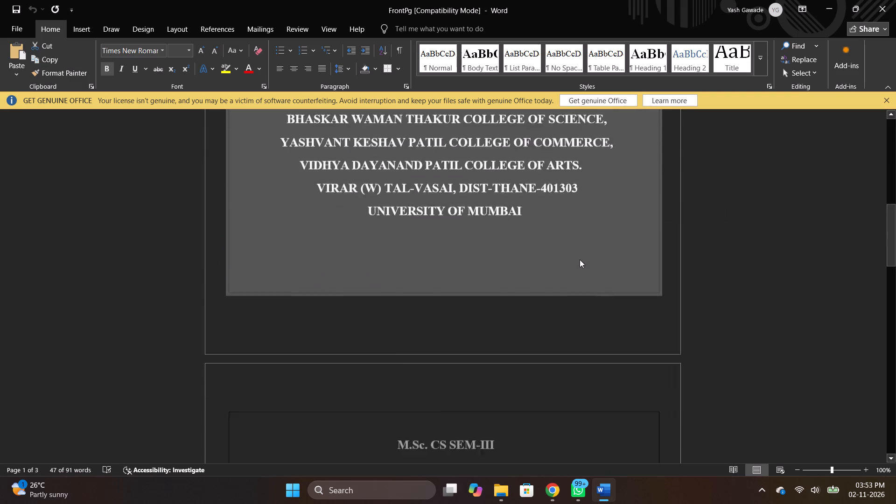
scroll(580, 259, "down", 5)
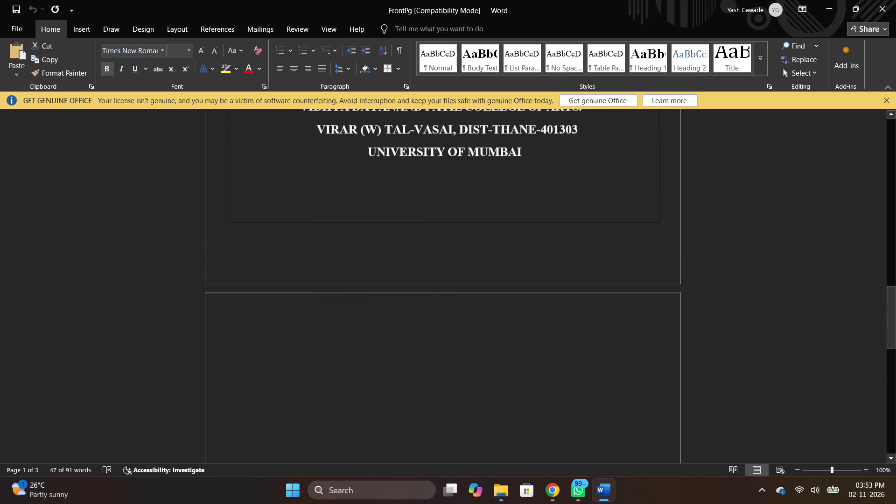
scroll(580, 259, "down", 3)
scroll(522, 228, "up", 1)
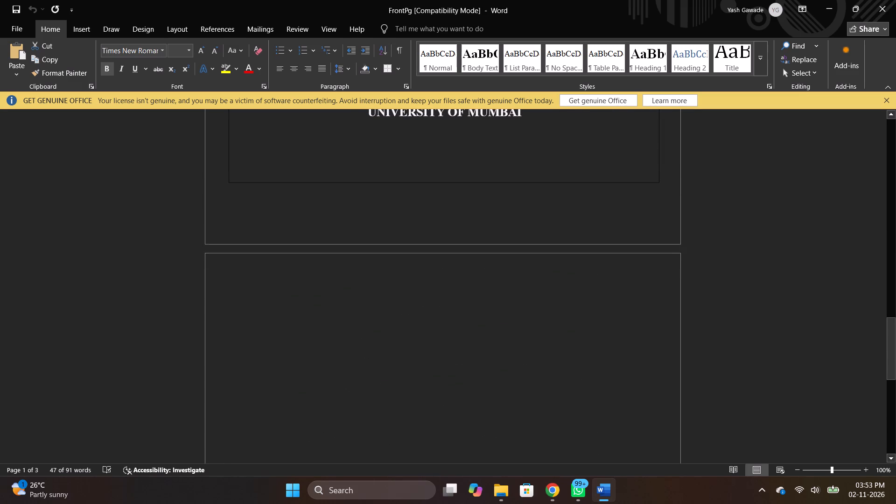
left_click(447, 334)
key("ctrl+v")
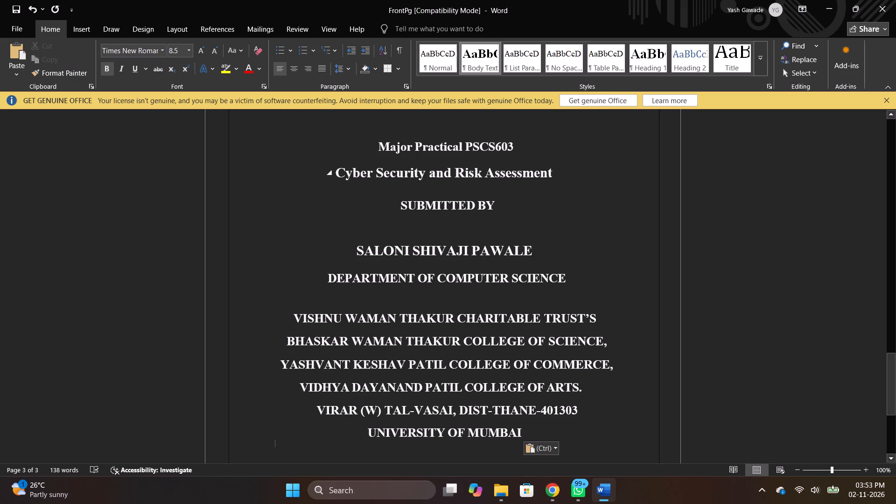
Replace the subject title "Cyber Security and Risk Assessment" on the third page with "Web3 Technologies".
left_click_drag(341, 177, 532, 189)
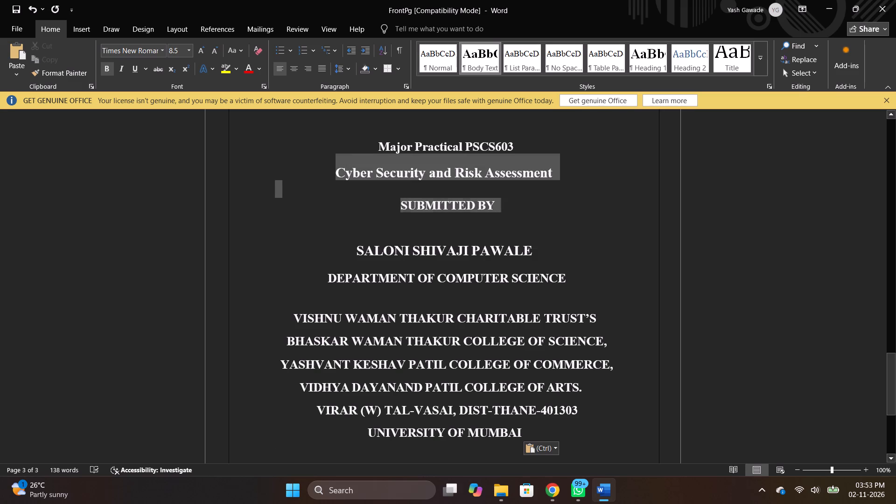
left_click_drag(532, 189, 538, 179)
key("BackSpace")
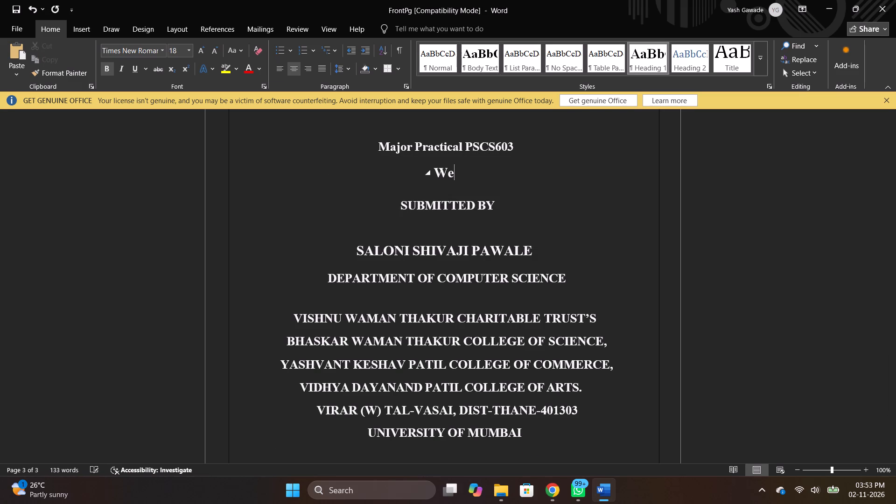
type("b3")
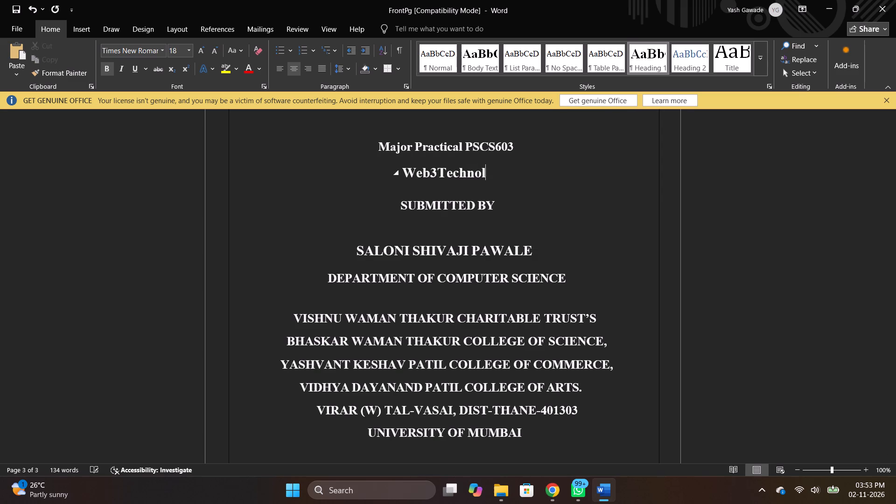
type("ogies")
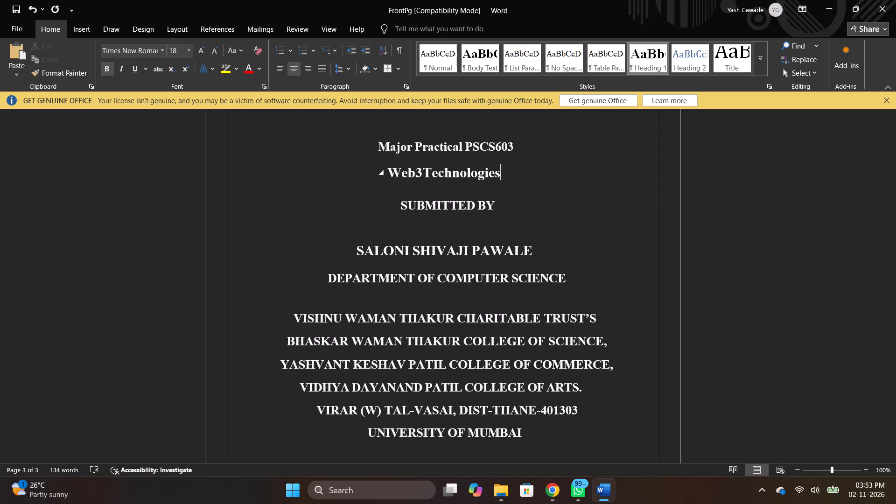
key("Left")
key("Left")
key("Left")
key("Left")
key("Left")
key("Left")
key("Left")
key("Left")
key("Left")
key("Left")
key("Left")
key("Left")
key("Left")
key("Right")
key("space")
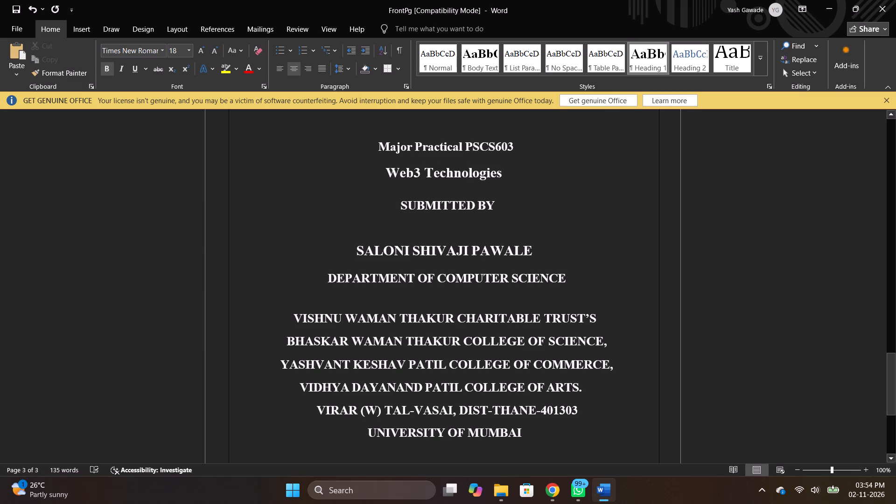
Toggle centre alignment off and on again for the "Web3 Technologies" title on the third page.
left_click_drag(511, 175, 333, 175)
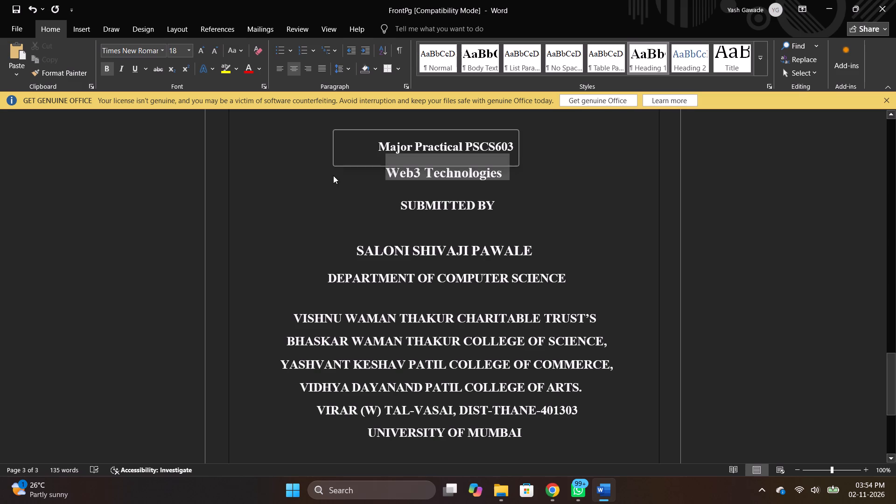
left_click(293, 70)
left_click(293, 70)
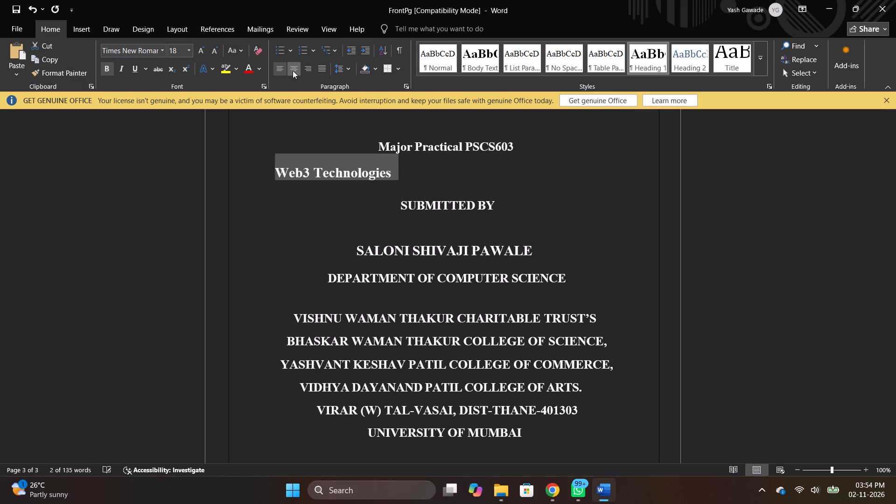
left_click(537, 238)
Compare the third page's layout and top lines with those of the first two cover pages.
scroll(537, 238, "down", 2)
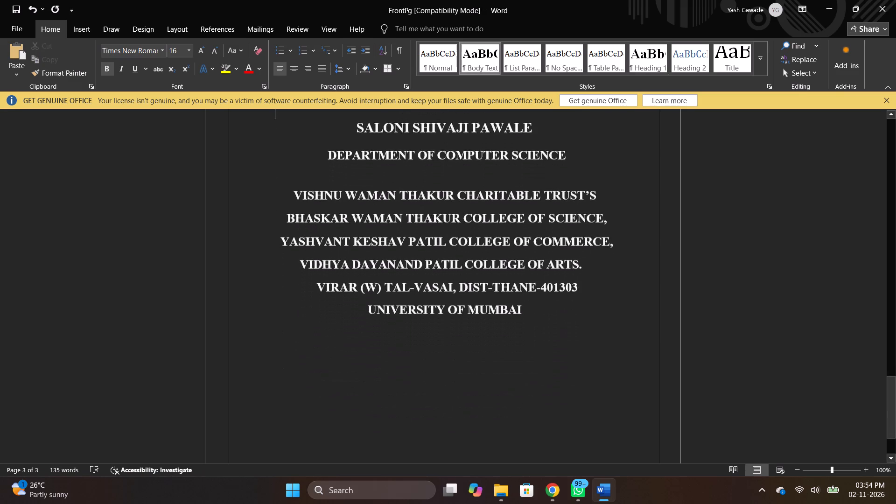
scroll(537, 238, "down", 3)
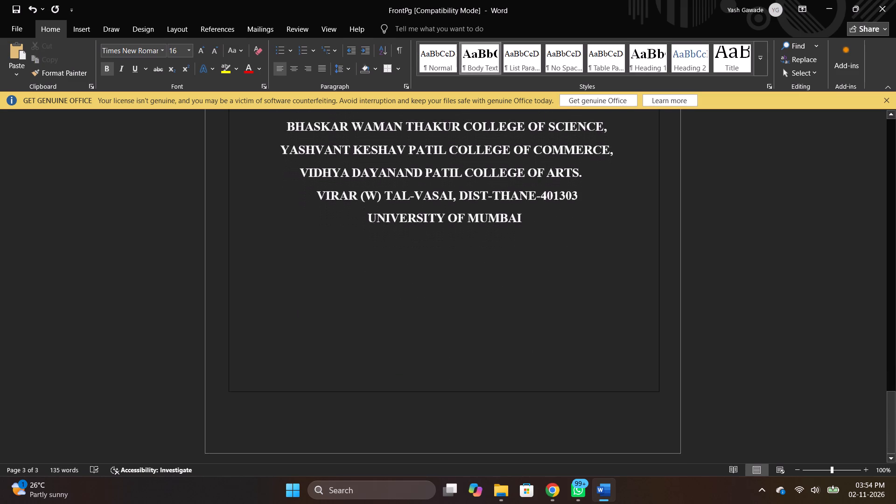
scroll(537, 238, "up", 4)
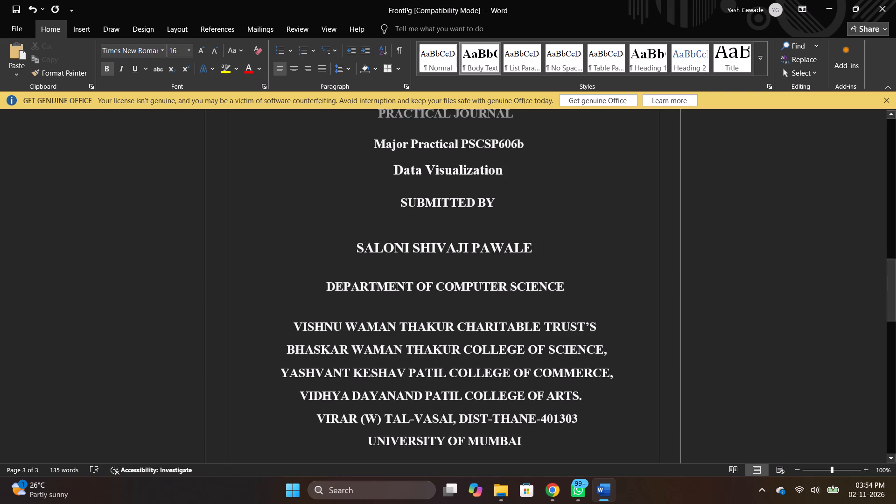
scroll(537, 238, "up", 4)
scroll(537, 238, "down", 2)
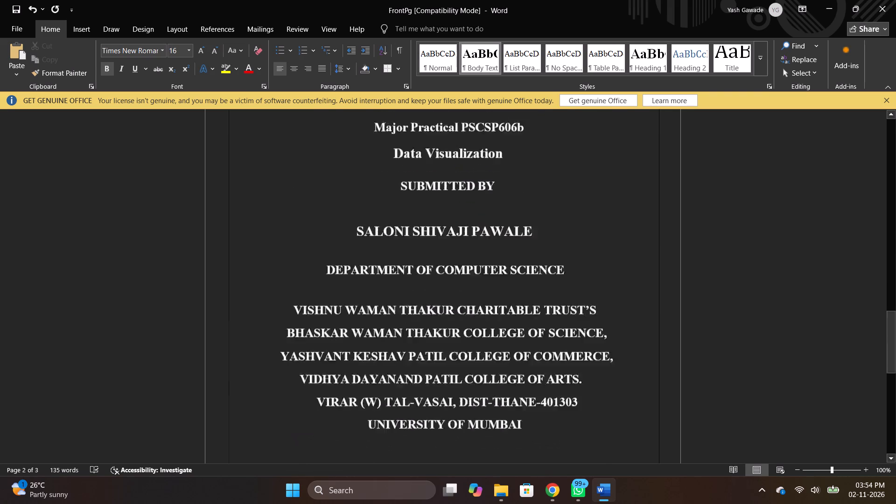
scroll(537, 238, "down", 2)
scroll(537, 238, "up", 8)
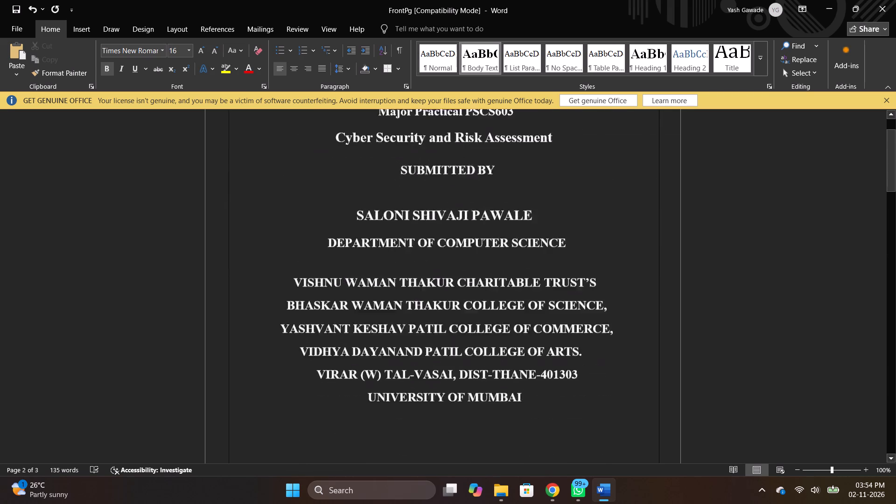
scroll(537, 238, "up", 5)
scroll(537, 238, "down", 5)
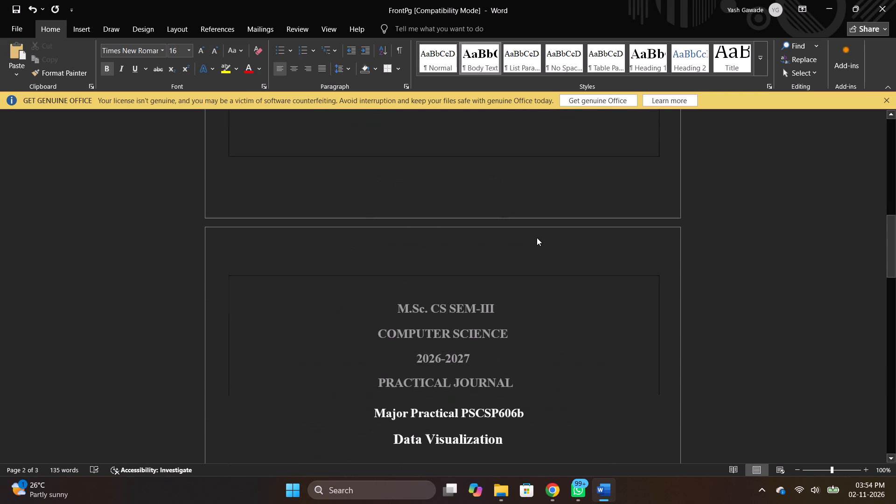
scroll(537, 238, "down", 5)
scroll(537, 238, "up", 1)
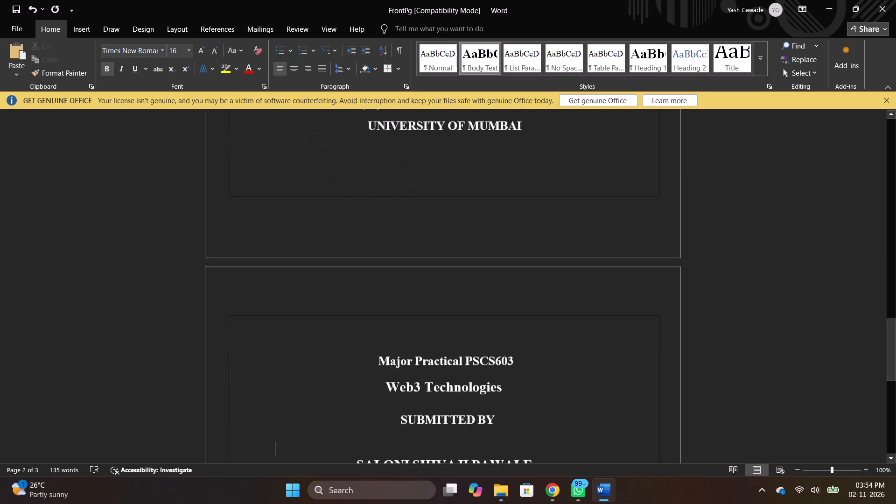
scroll(537, 238, "up", 2)
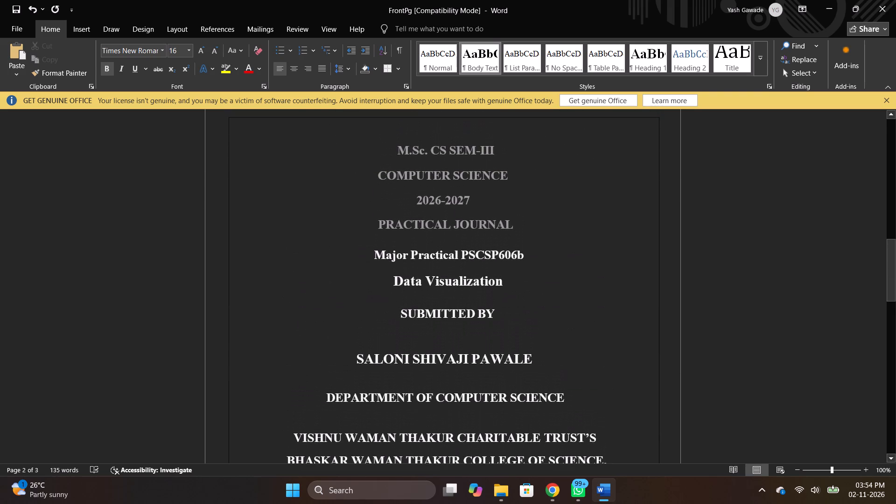
Open the Section 2 header for editing, at the course, department, year and journal lines on the second page.
left_click_drag(517, 226, 397, 148)
double_click(394, 146)
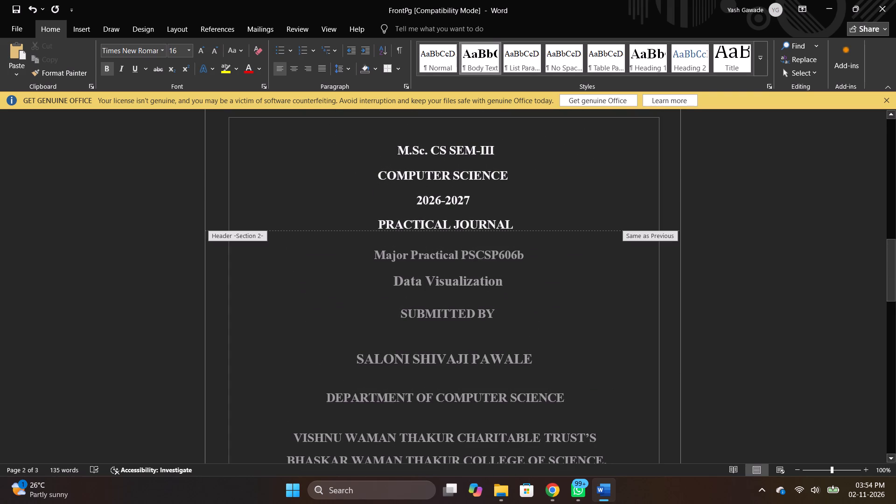
double_click(475, 187)
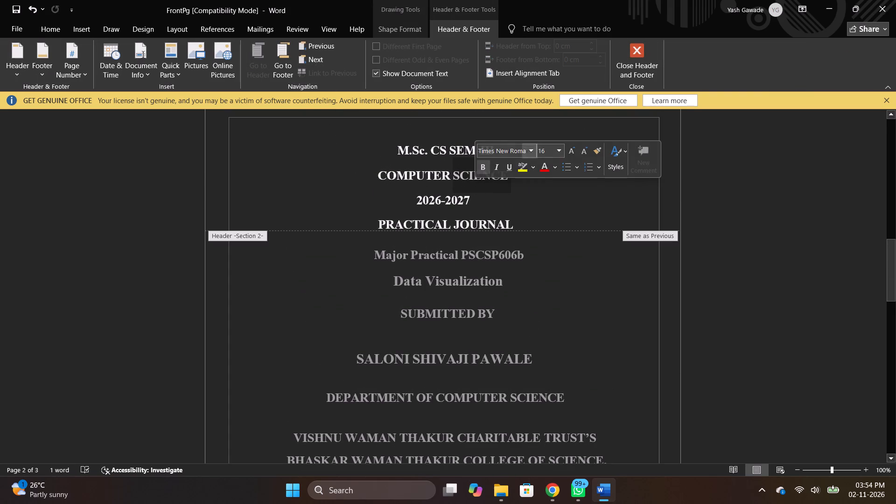
left_click(523, 208)
Place the text cursor in the empty Section 3 header on the third page.
scroll(523, 208, "down", 4)
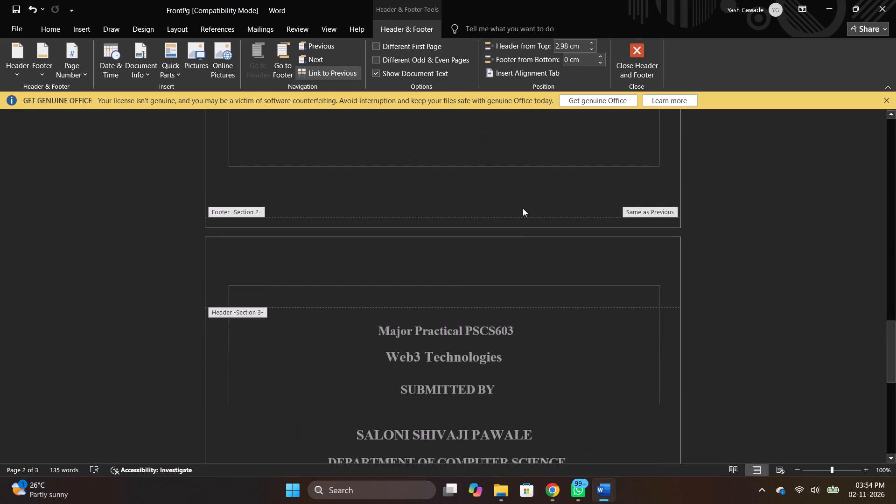
scroll(523, 208, "down", 1)
left_click(553, 282)
left_click(442, 225)
double_click(470, 242)
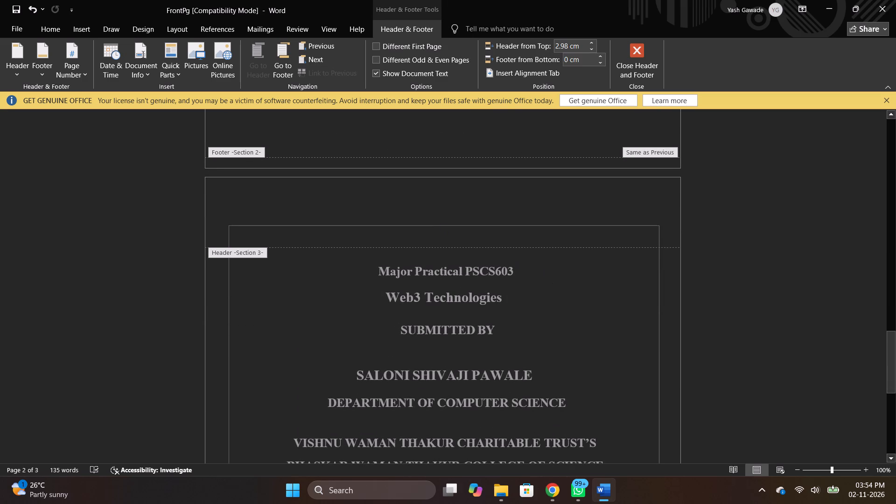
left_click(427, 236)
Look through the built-in header designs for the Section 3 header without applying one.
left_click(20, 75)
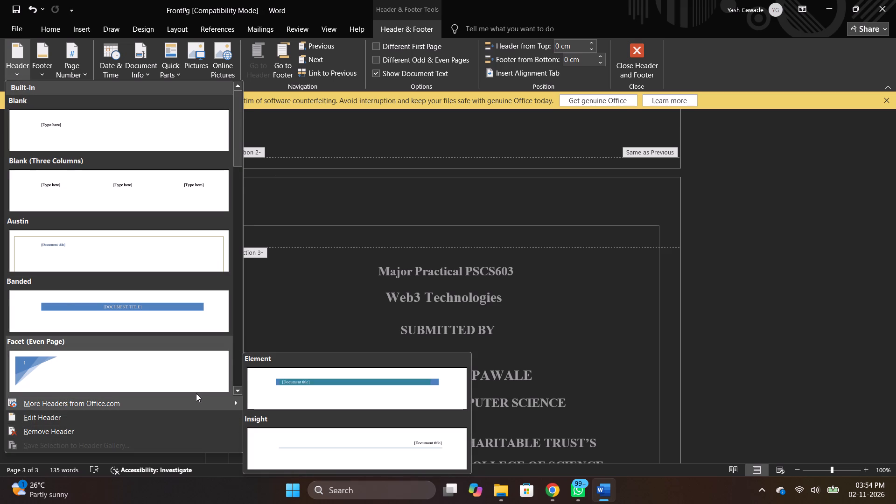
left_click(503, 303)
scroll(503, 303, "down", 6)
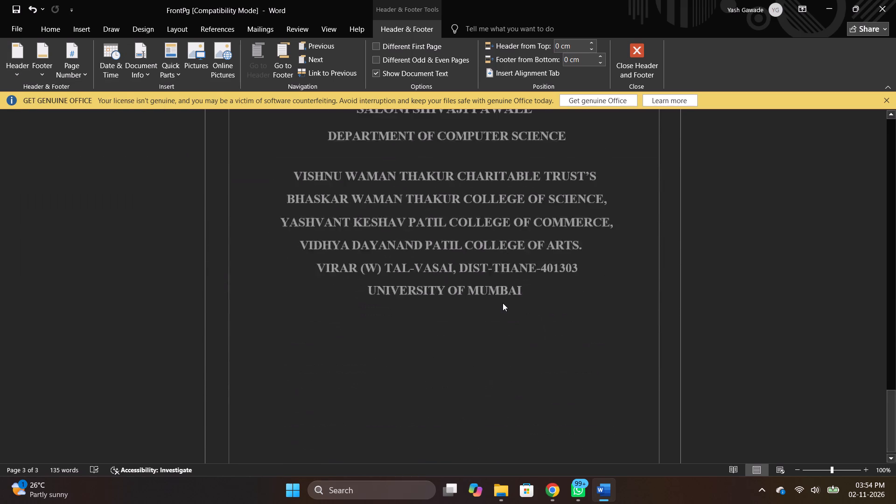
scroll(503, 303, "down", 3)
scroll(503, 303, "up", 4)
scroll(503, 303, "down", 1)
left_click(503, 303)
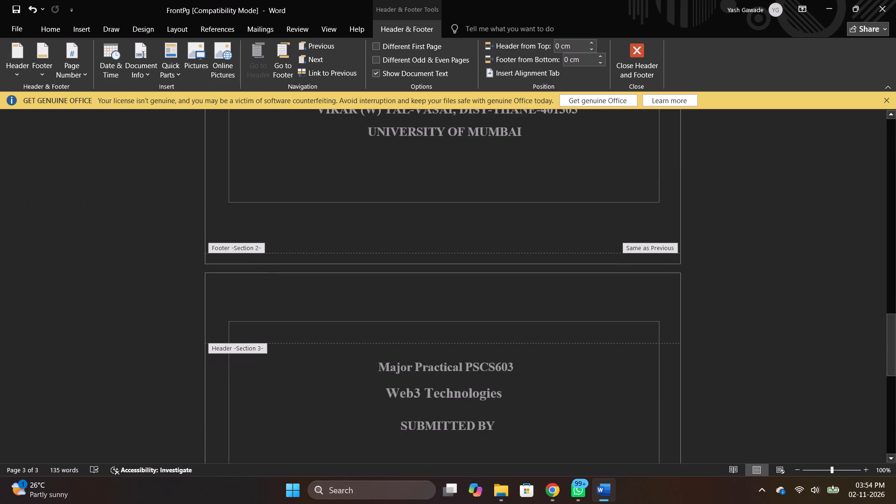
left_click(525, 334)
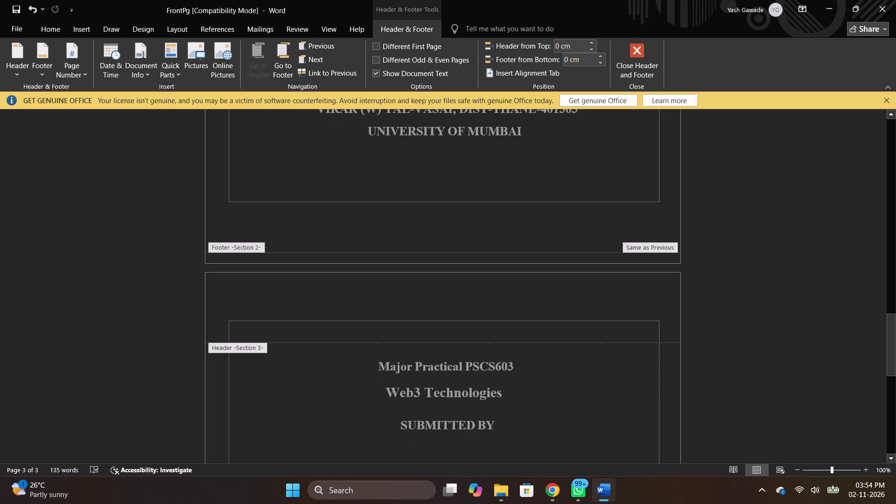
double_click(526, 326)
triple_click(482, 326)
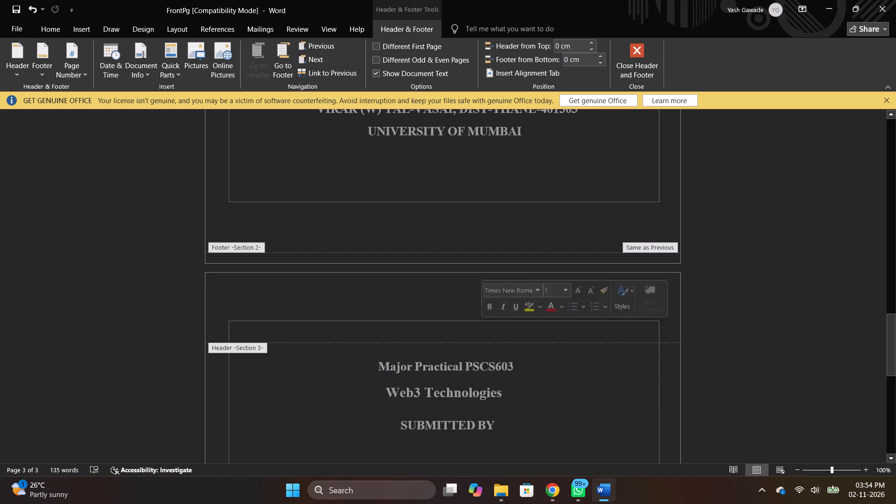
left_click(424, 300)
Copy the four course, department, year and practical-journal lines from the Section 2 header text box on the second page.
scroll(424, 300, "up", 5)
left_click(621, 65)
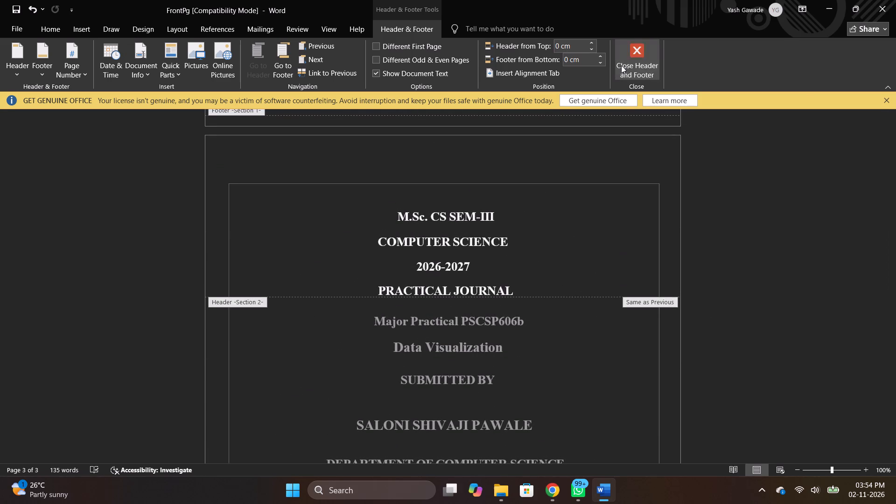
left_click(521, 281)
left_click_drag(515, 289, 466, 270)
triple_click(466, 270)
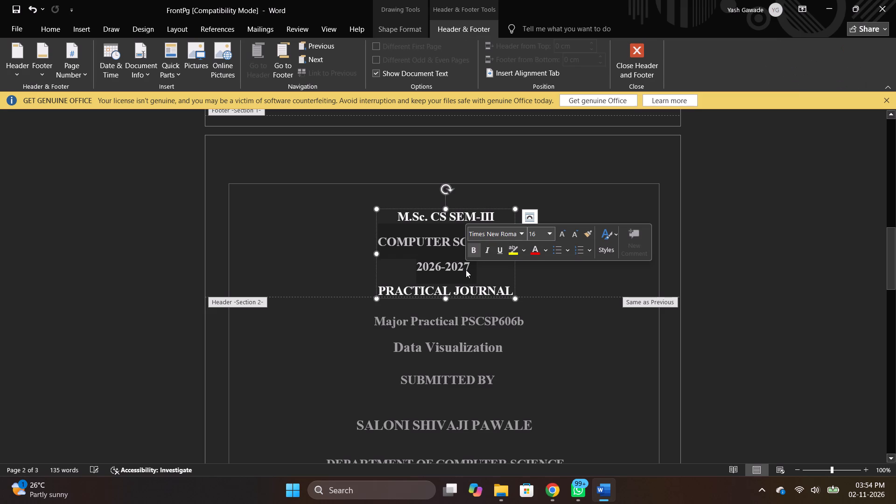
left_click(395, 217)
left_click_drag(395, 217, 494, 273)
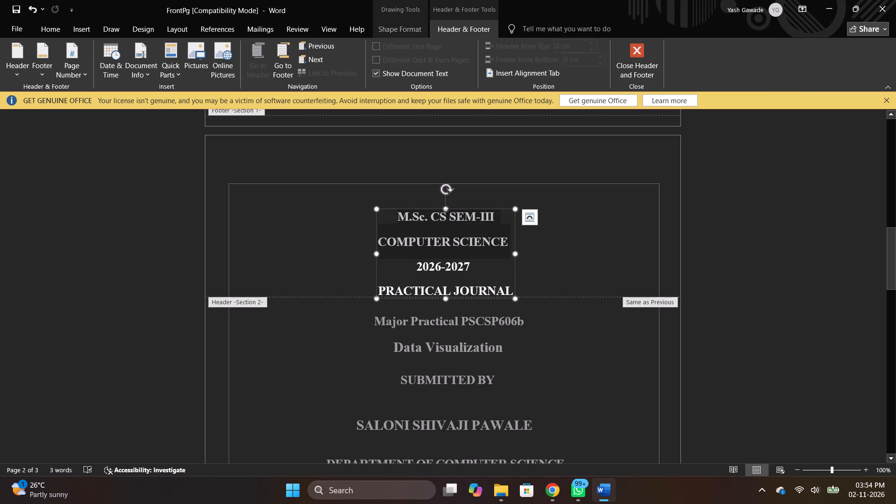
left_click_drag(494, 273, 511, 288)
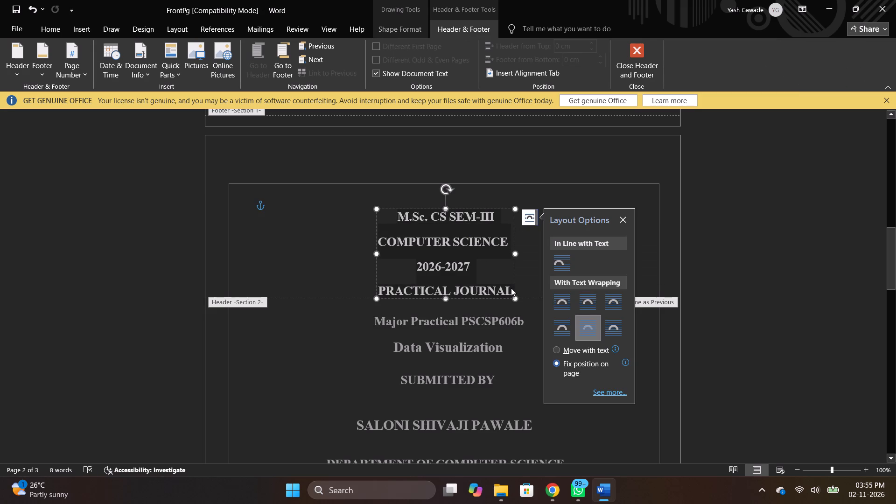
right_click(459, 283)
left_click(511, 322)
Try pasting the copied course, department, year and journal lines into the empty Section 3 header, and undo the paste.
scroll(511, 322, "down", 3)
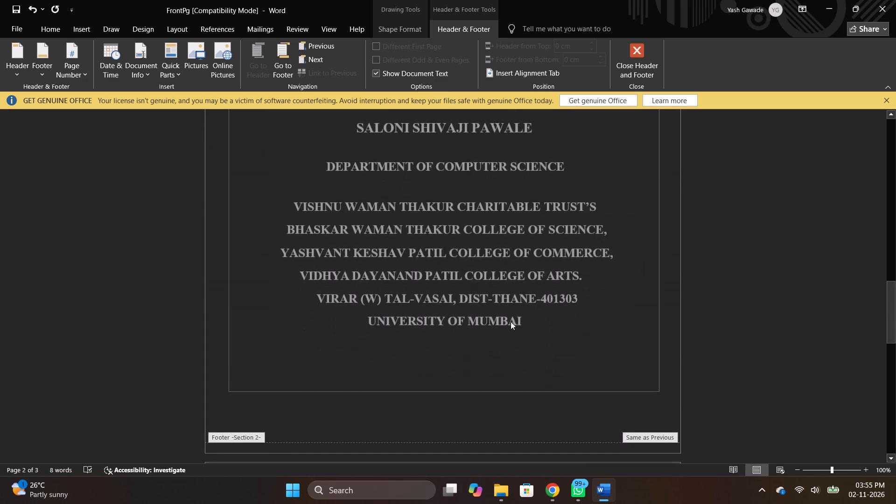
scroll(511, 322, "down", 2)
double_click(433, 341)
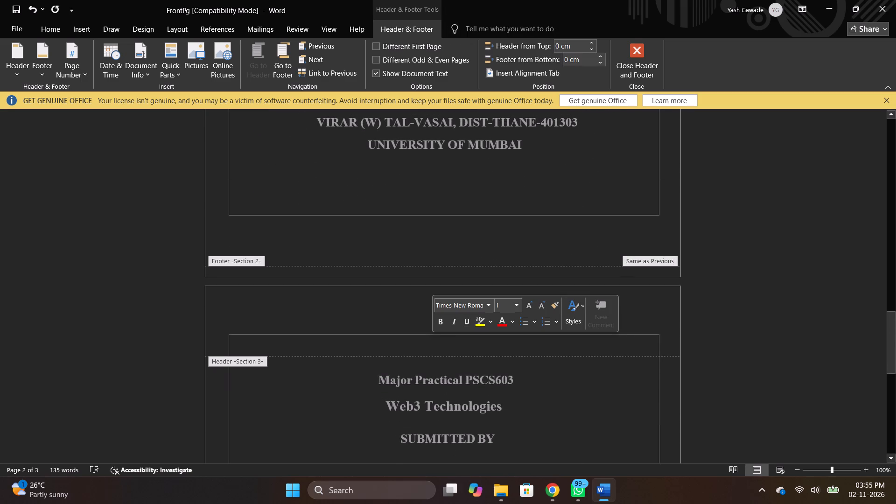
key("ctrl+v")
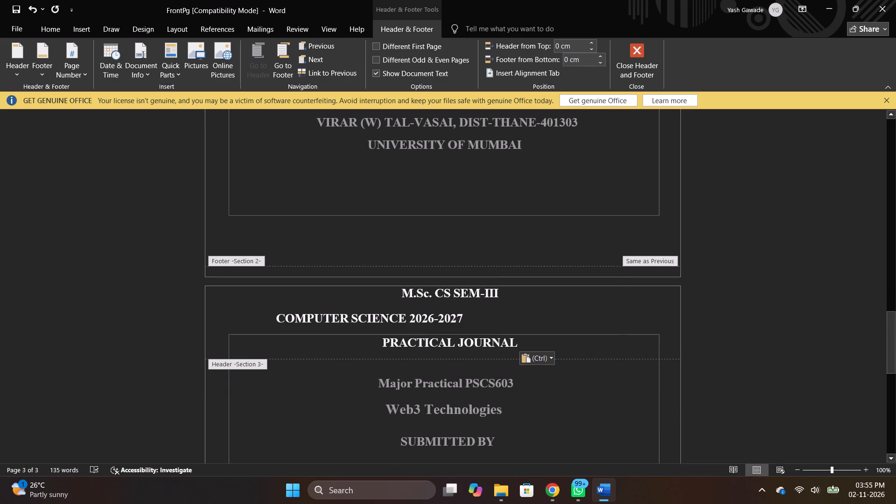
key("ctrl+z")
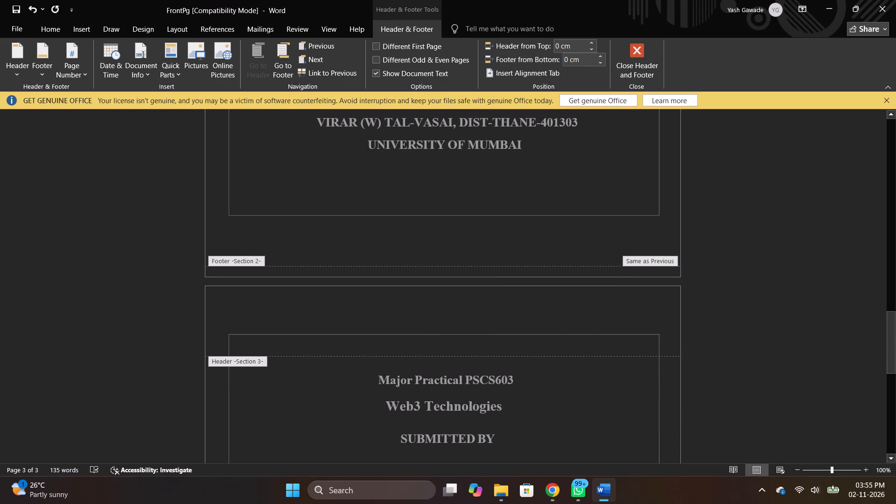
Set the header's distance from the top of the page to 0.1 cm.
scroll(433, 341, "up", 5)
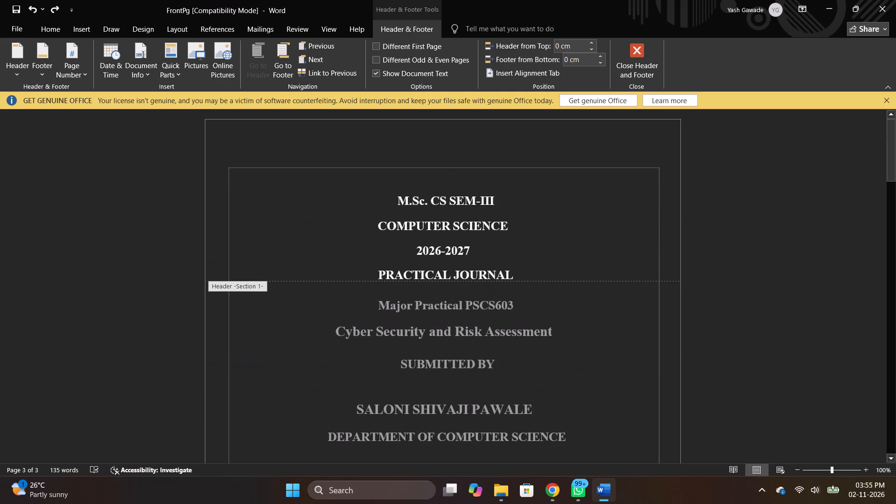
scroll(521, 124, "down", 5)
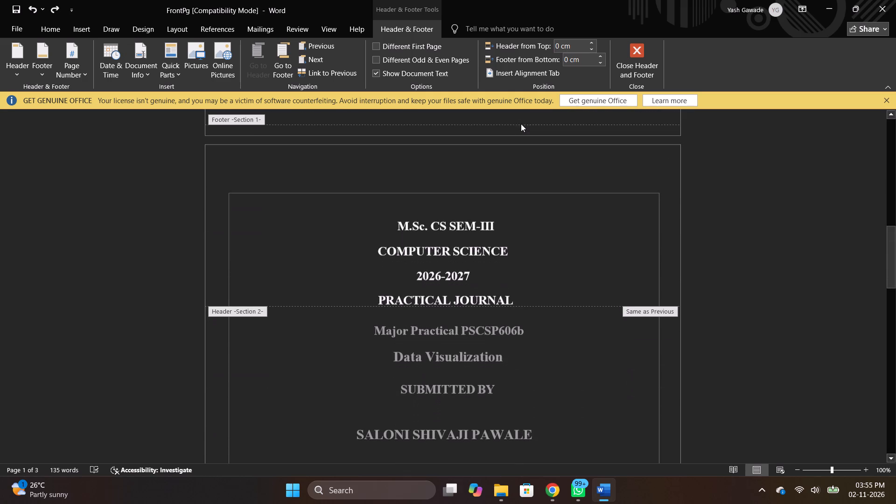
left_click(500, 192)
scroll(429, 222, "up", 1)
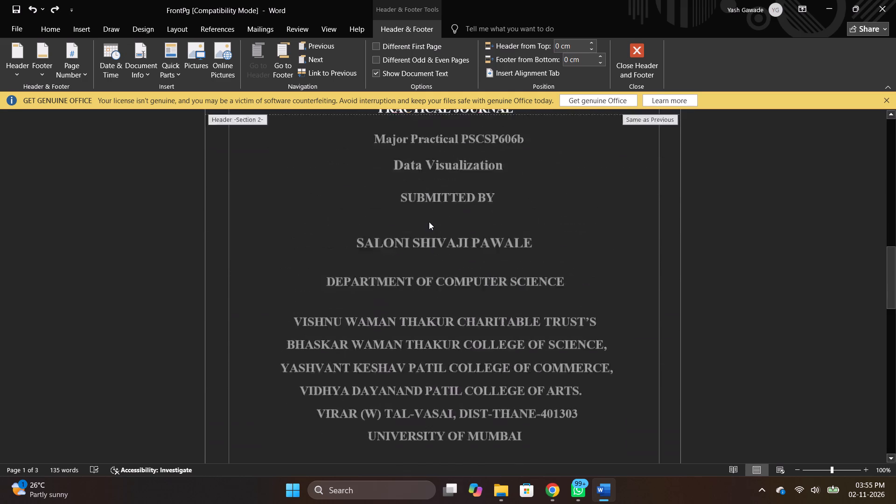
scroll(429, 222, "up", 2)
scroll(429, 222, "down", 2)
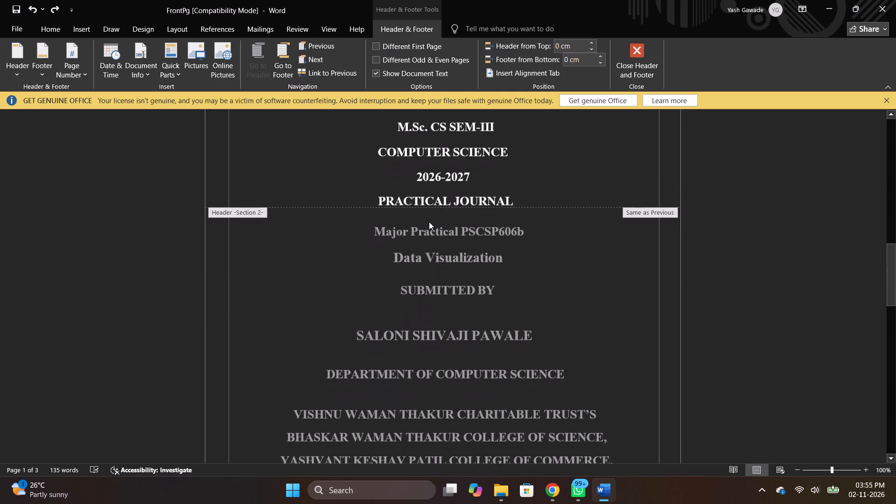
scroll(429, 222, "down", 1)
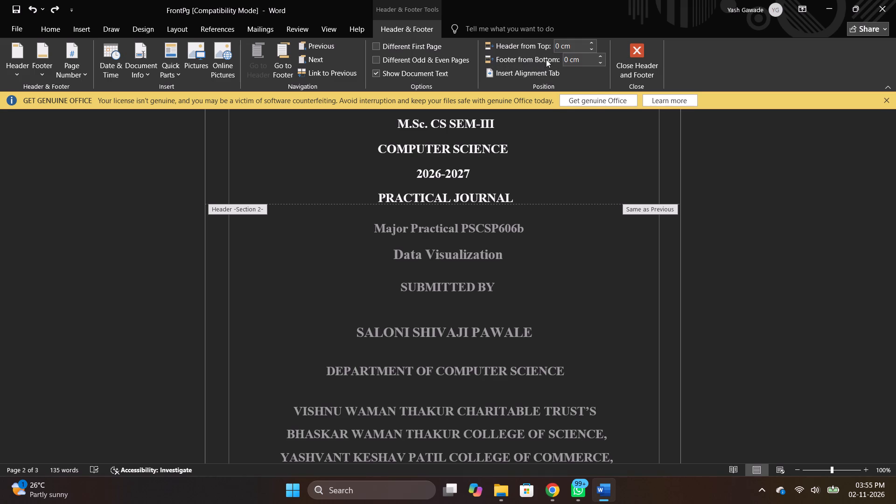
left_click(592, 41)
Compare the header areas of the second and third pages with the changed header distance.
scroll(518, 221, "down", 4)
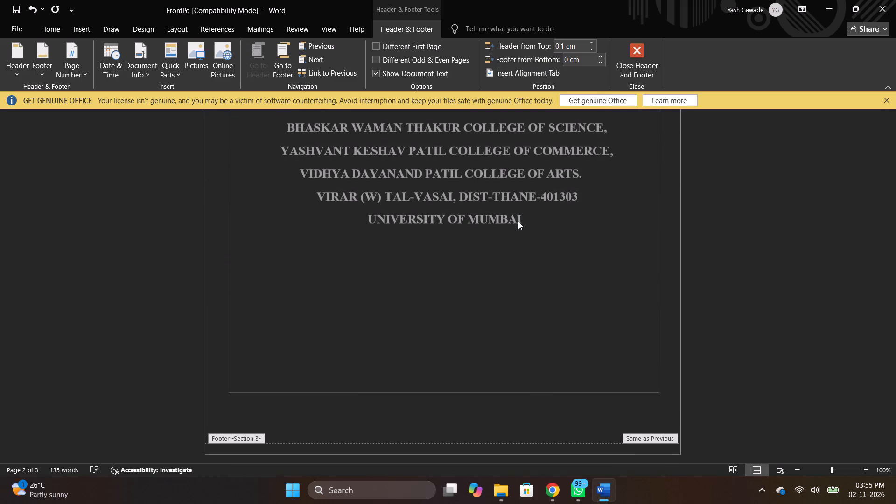
scroll(518, 221, "down", 6)
scroll(518, 221, "up", 4)
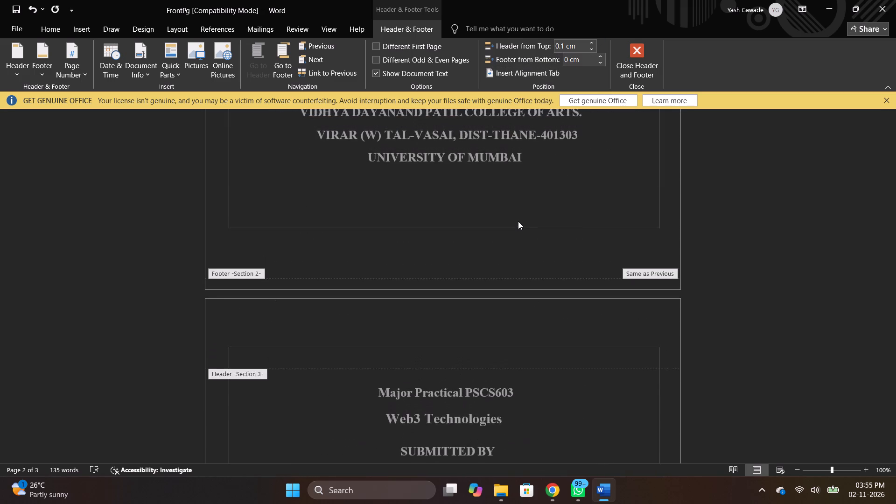
scroll(518, 221, "up", 4)
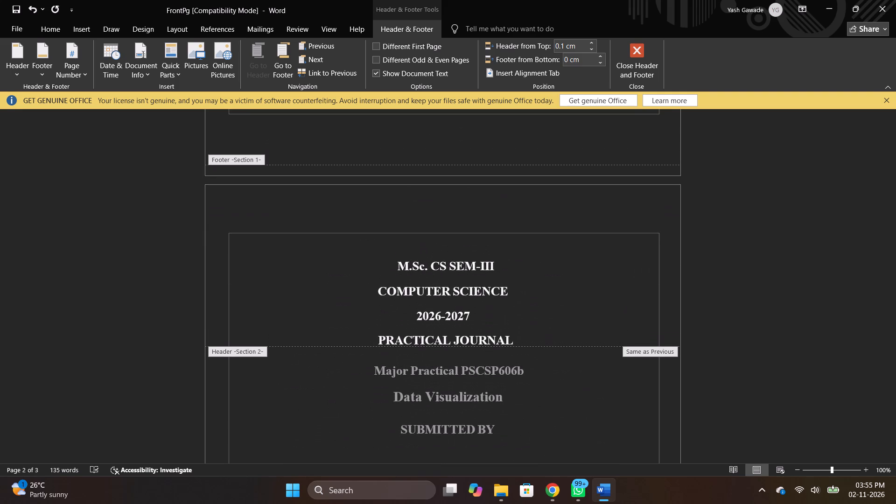
left_click(504, 338)
scroll(553, 231, "down", 4)
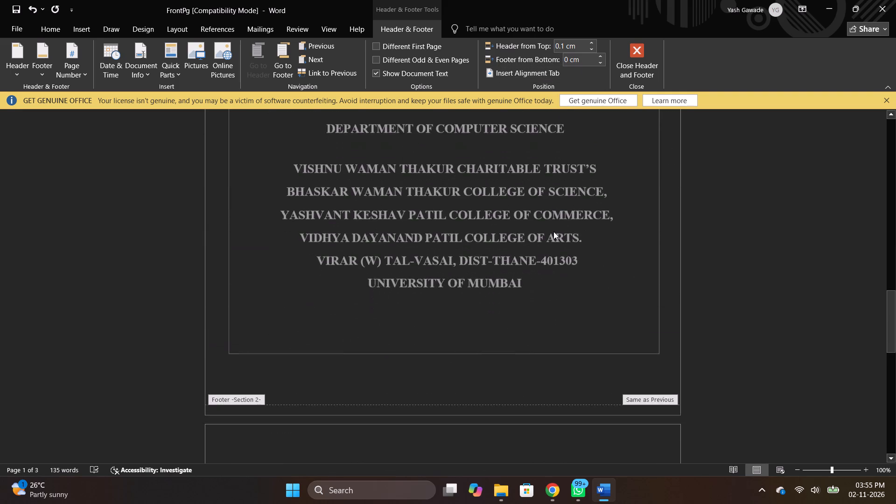
scroll(553, 231, "down", 1)
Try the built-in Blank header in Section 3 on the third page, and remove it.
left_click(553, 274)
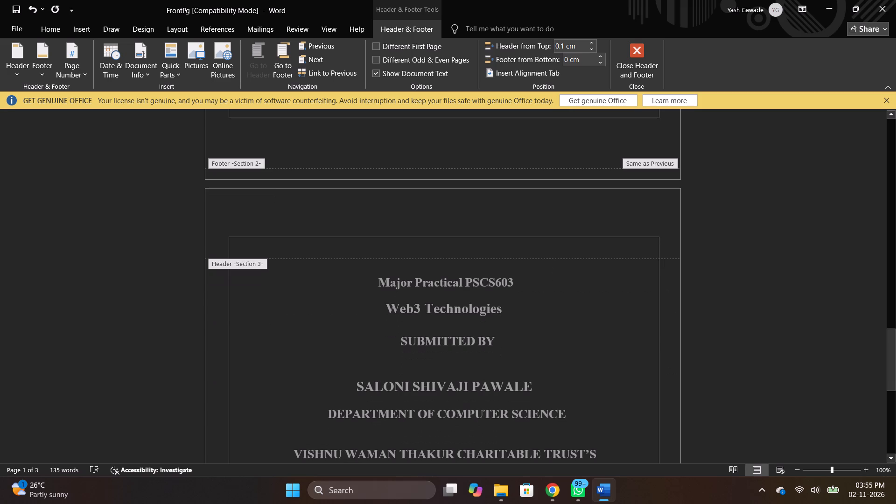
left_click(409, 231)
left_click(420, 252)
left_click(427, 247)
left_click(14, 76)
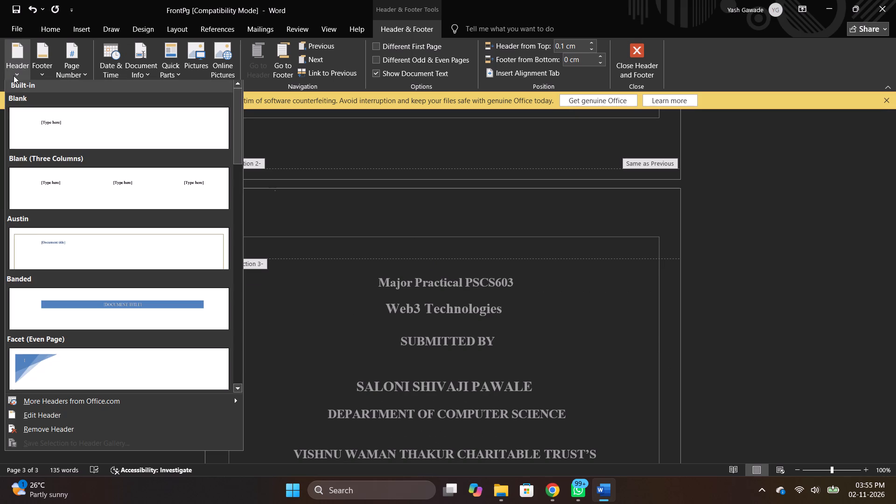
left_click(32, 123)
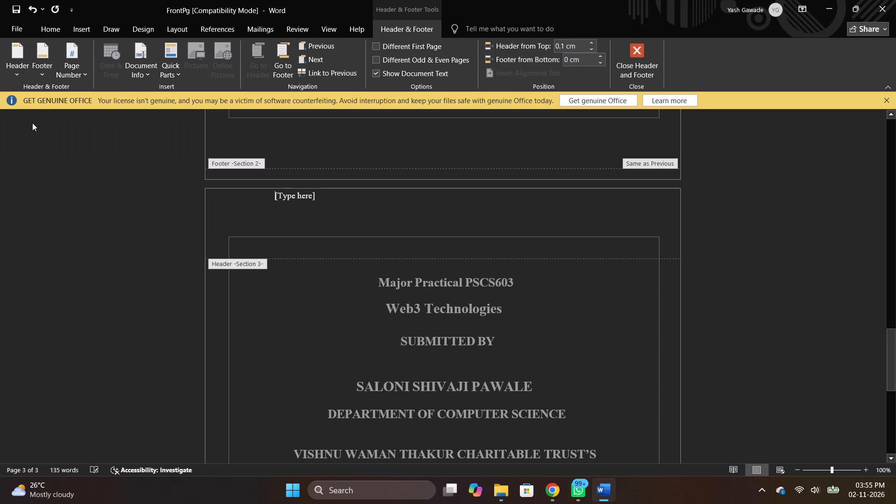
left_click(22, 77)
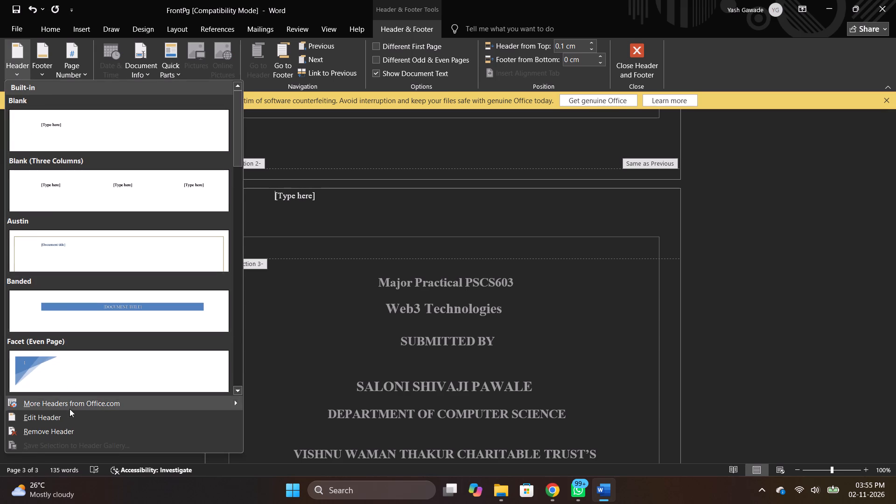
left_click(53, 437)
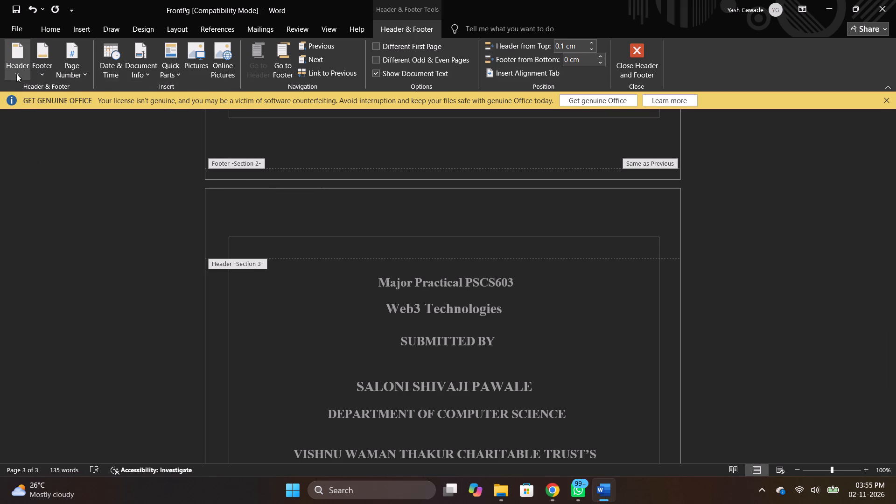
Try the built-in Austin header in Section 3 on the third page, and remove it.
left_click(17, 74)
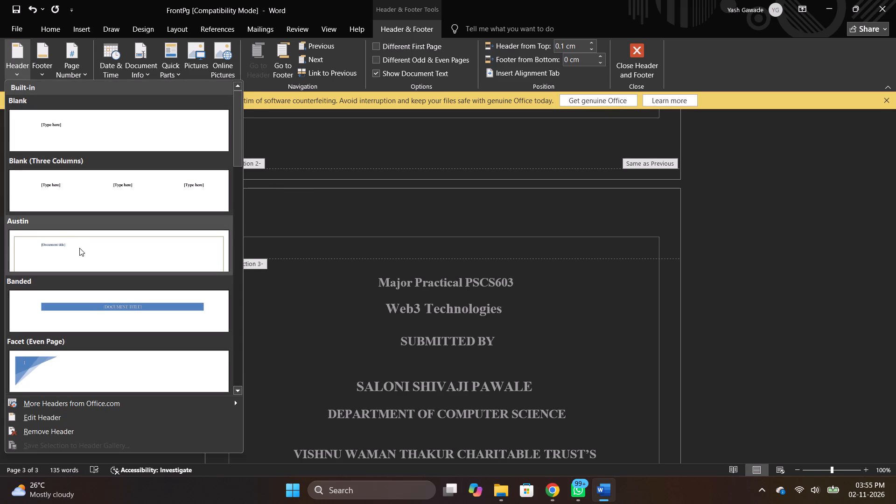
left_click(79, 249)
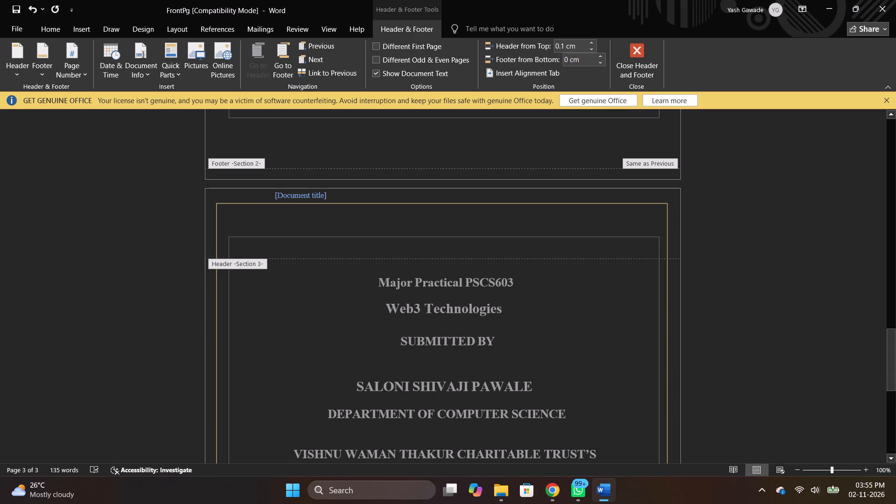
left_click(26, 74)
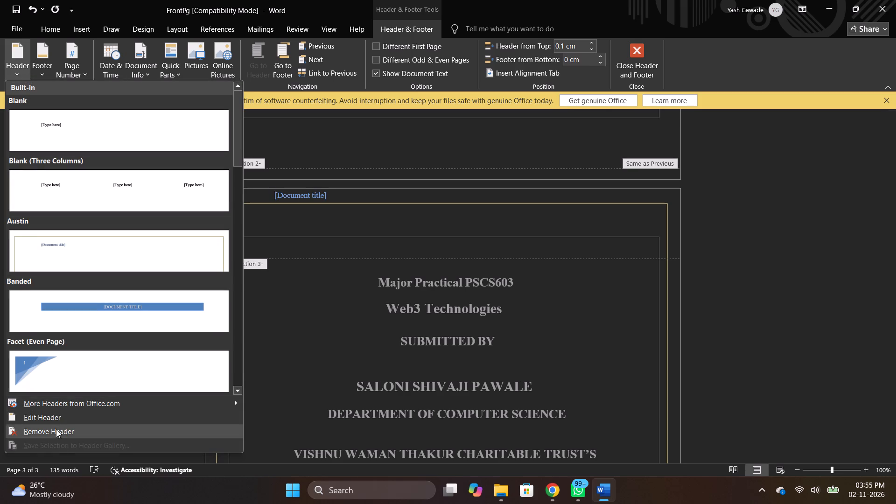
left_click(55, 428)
Leave header editing and place the text cursor in the second page's body, between SUBMITTED BY and the student's name.
scroll(454, 210, "up", 2)
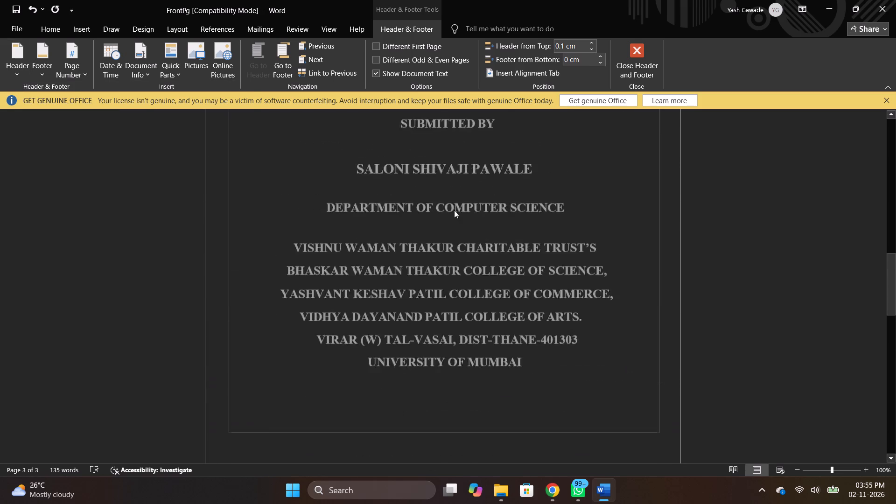
scroll(454, 210, "up", 2)
double_click(457, 244)
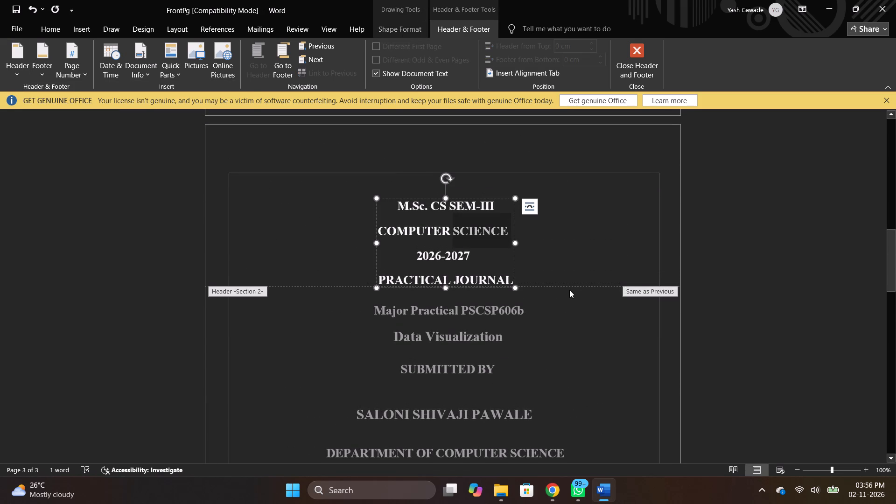
left_click(569, 290)
left_click(574, 397)
left_click(574, 397)
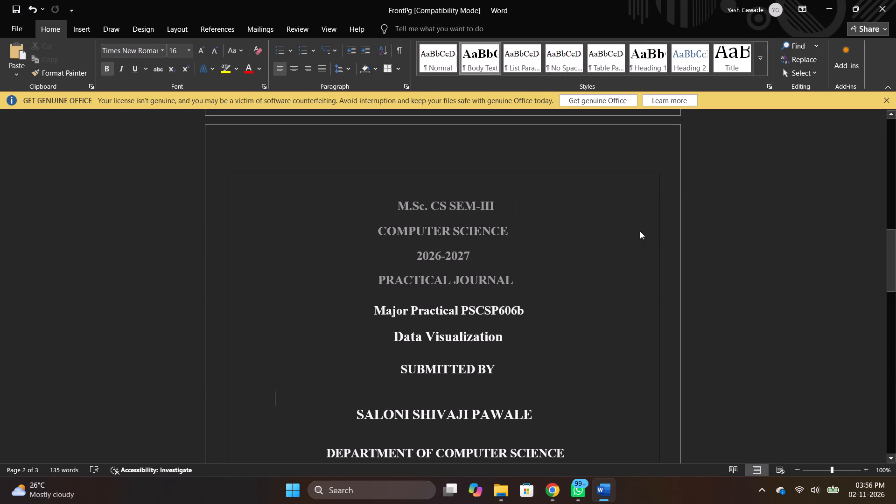
Compare the header lines, practical codes and subject titles across the three cover pages.
scroll(524, 269, "down", 5)
scroll(476, 248, "up", 1)
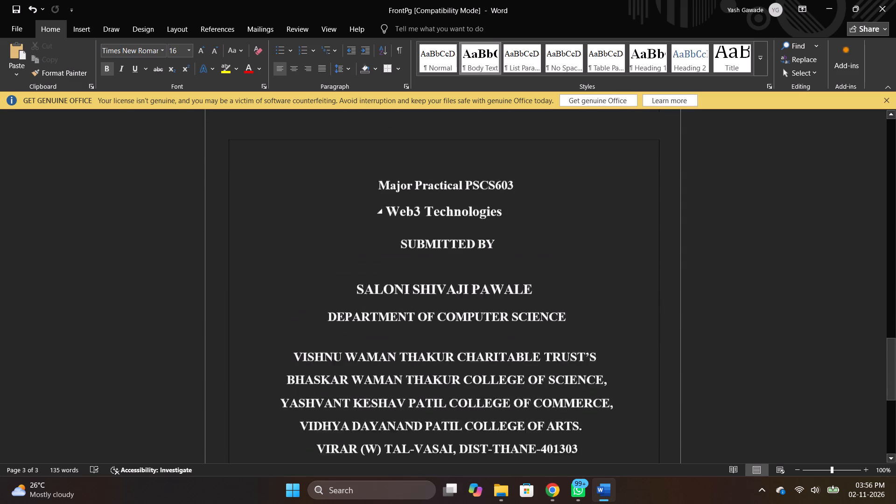
scroll(476, 248, "up", 1)
left_click(439, 245)
scroll(402, 195, "up", 1)
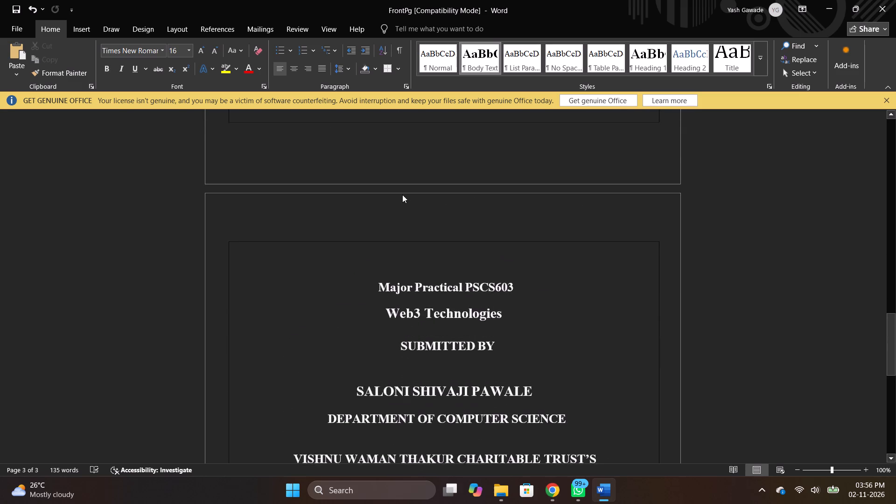
scroll(402, 195, "up", 3)
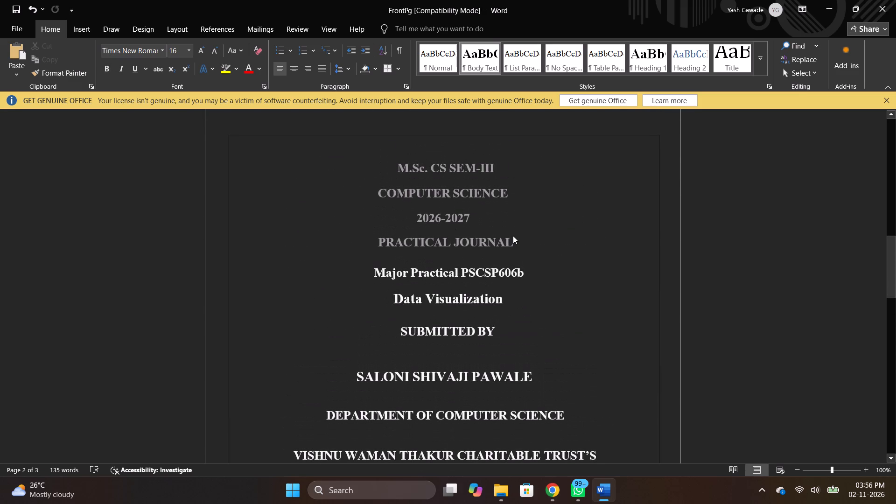
left_click(513, 239)
scroll(513, 239, "down", 9)
scroll(515, 268, "up", 2)
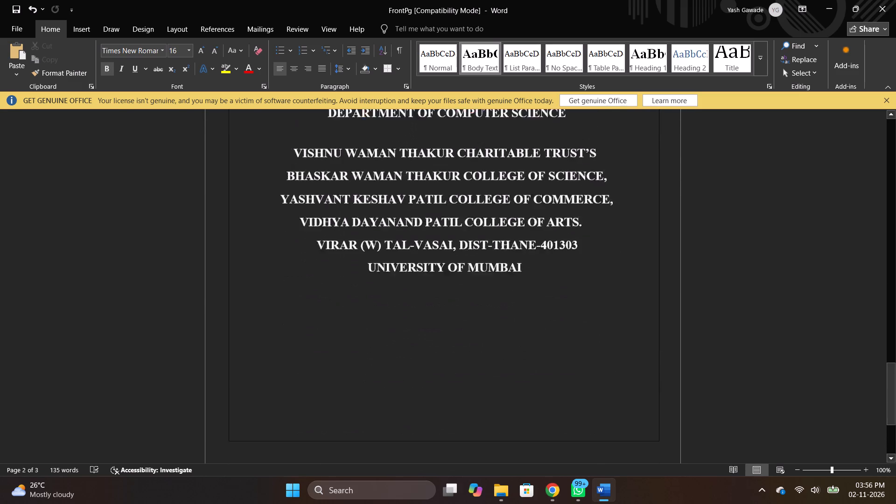
scroll(515, 268, "up", 3)
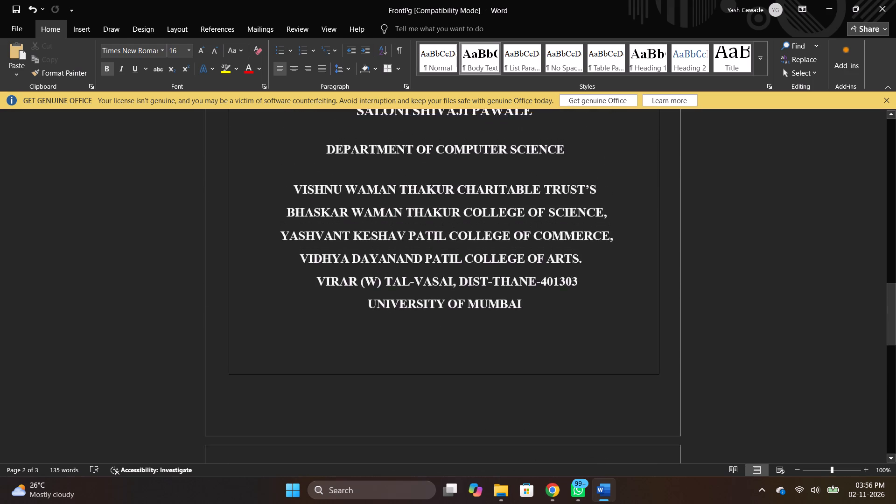
scroll(515, 268, "up", 1)
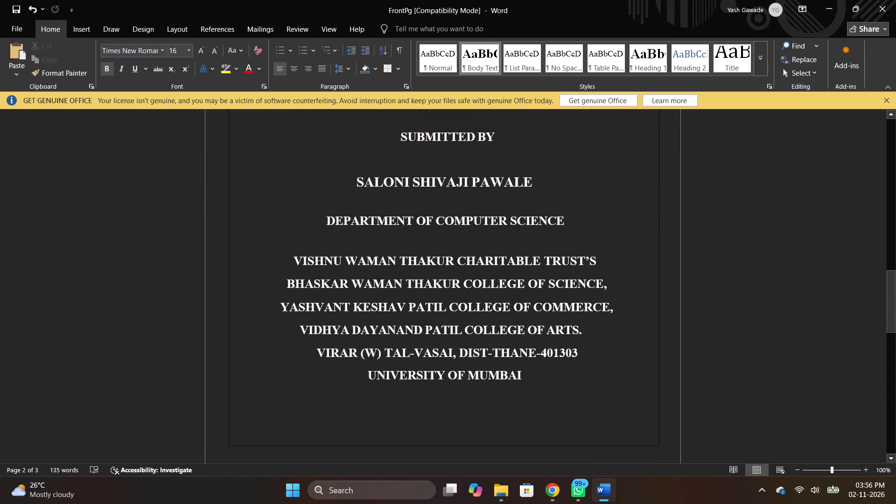
scroll(515, 268, "up", 14)
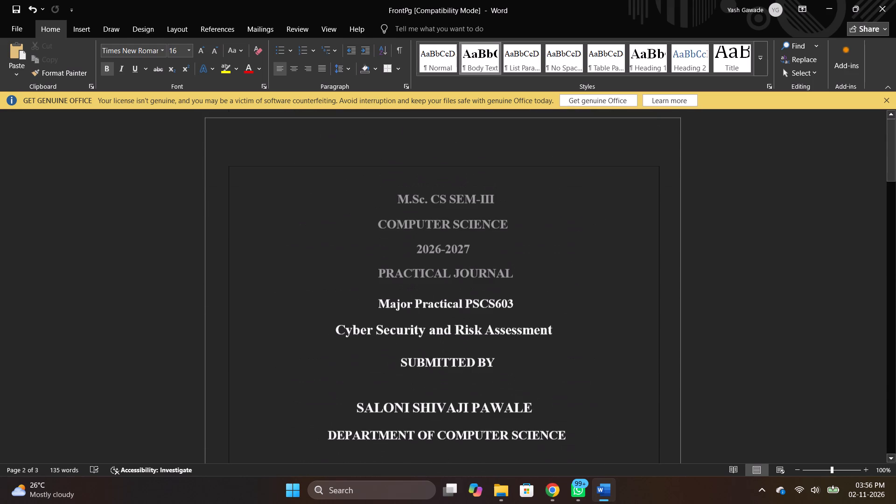
scroll(515, 268, "up", 4)
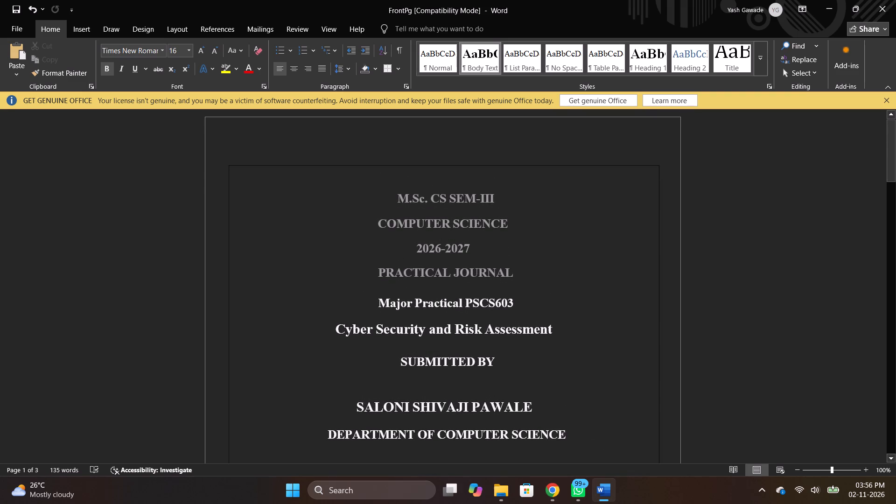
scroll(364, 276, "down", 1)
scroll(546, 372, "down", 2)
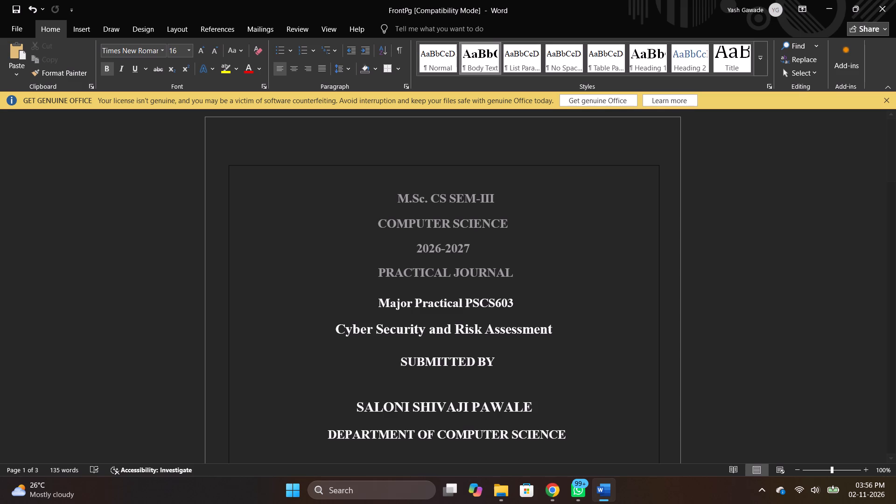
Change the practical code on the first page, Cyber Security and Risk Assessment, to PSCS604.
left_click(536, 302)
key("BackSpace")
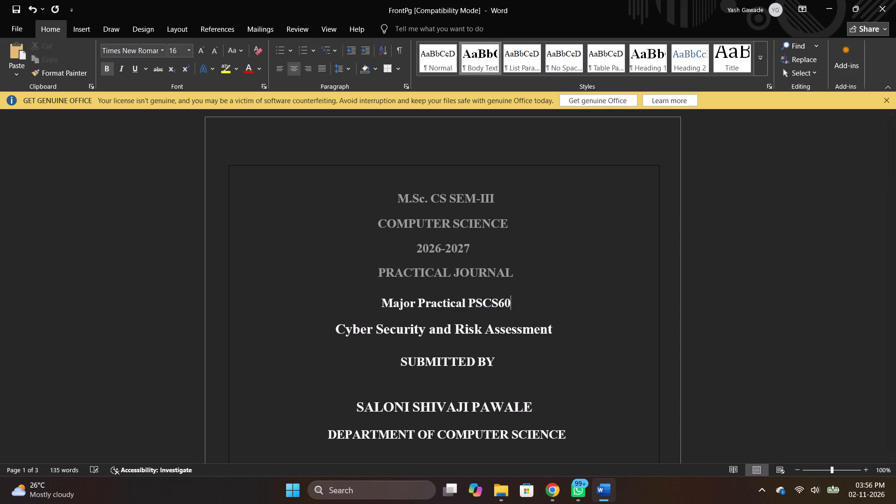
key("4")
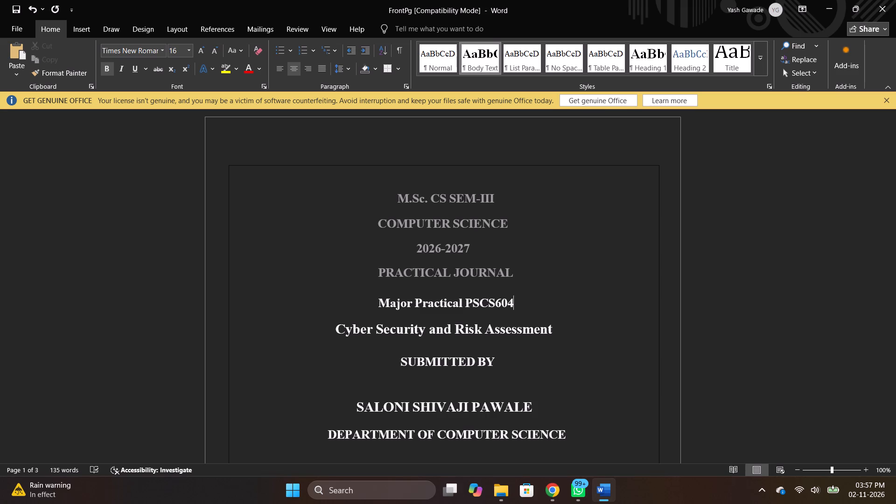
Review all three cover pages, checking the practical codes, subject titles and layout of the second and third pages.
scroll(536, 302, "down", 1)
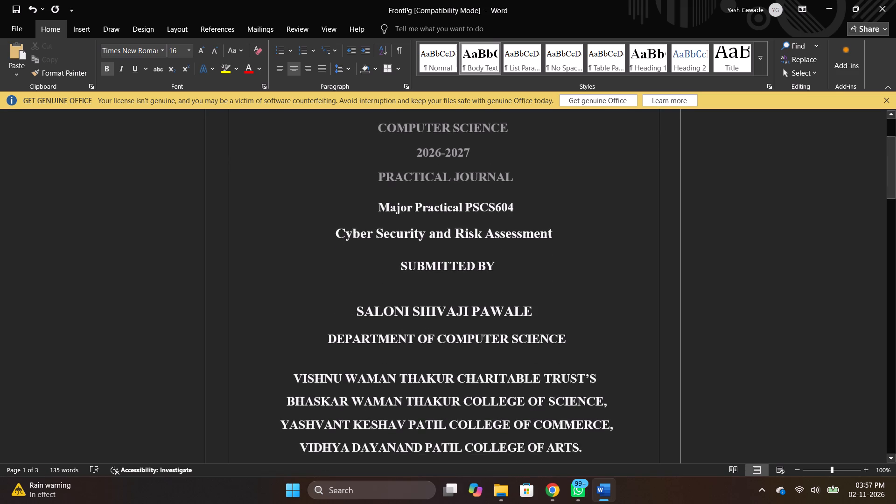
scroll(536, 302, "up", 6)
scroll(536, 302, "down", 2)
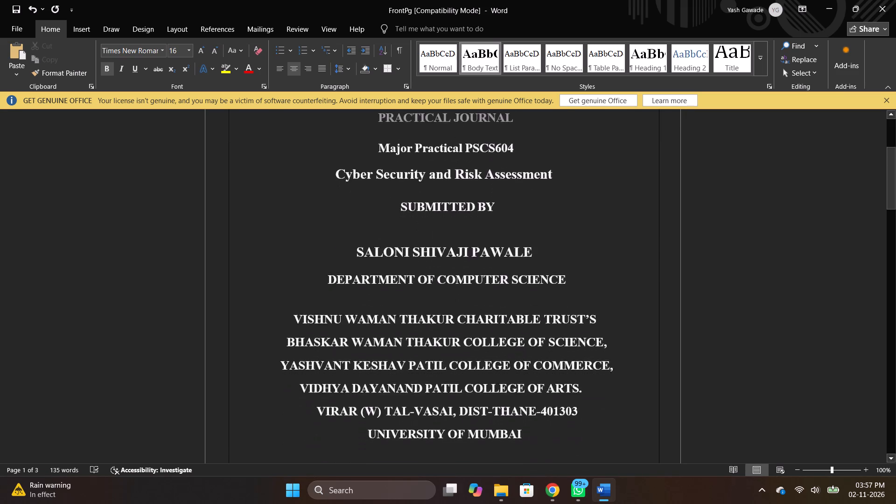
scroll(536, 302, "down", 3)
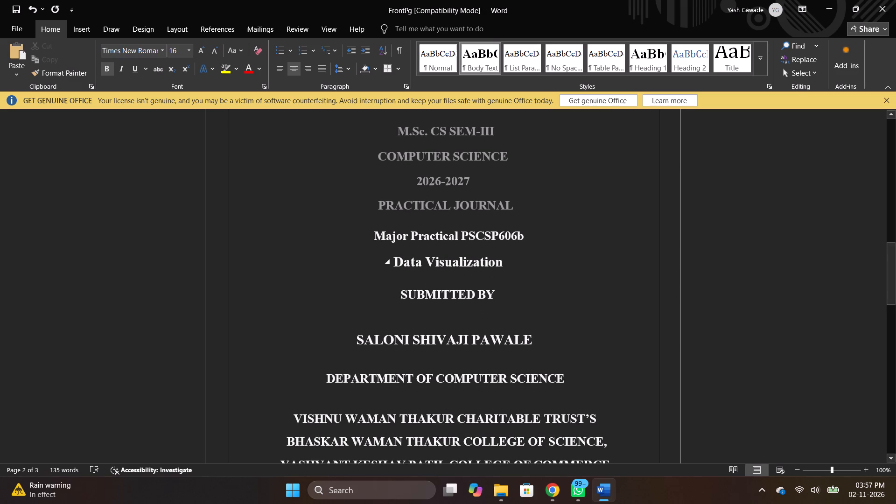
scroll(480, 245, "down", 2)
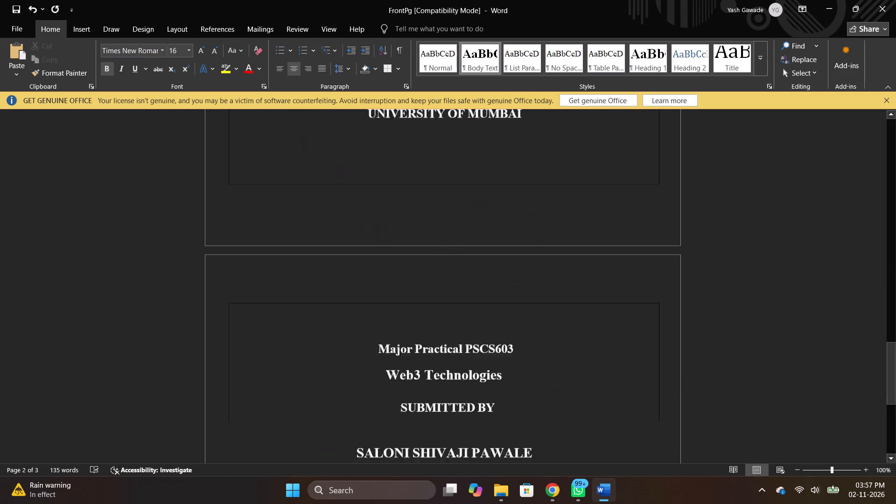
scroll(480, 245, "down", 2)
scroll(457, 301, "up", 1)
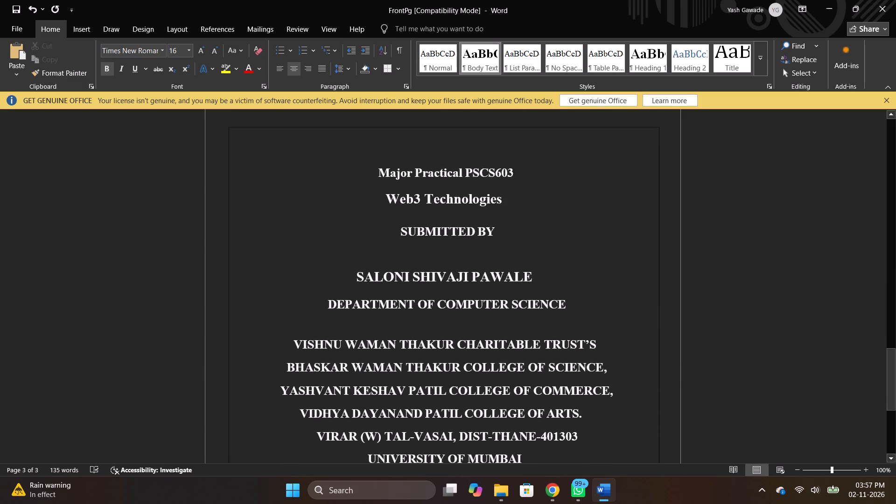
scroll(457, 301, "up", 4)
scroll(457, 301, "down", 3)
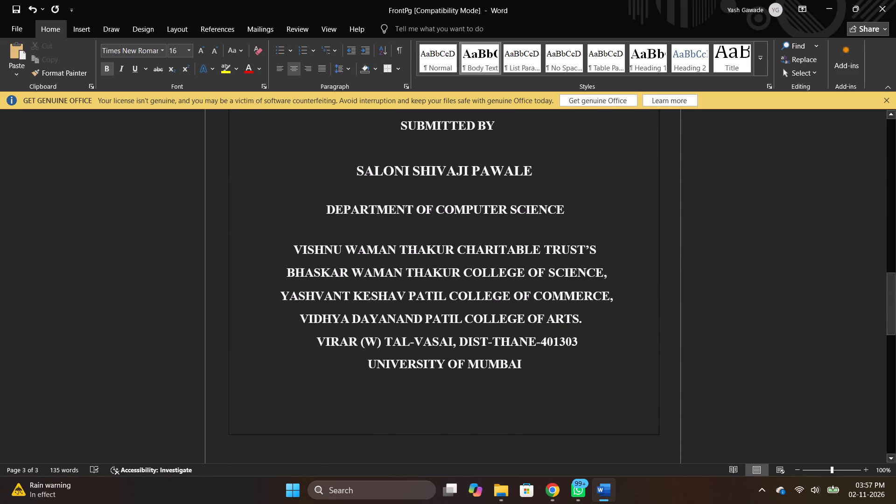
scroll(457, 301, "down", 1)
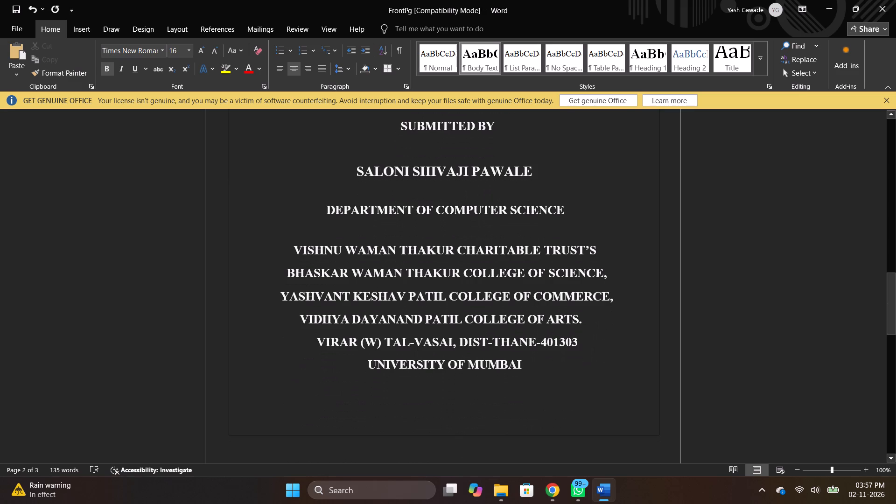
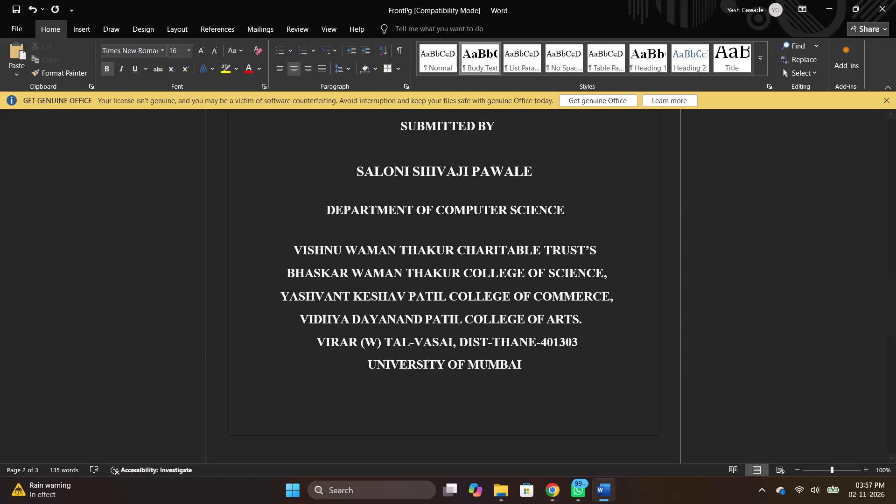
Insert four blank lines above the Major Practical line on the third page, Web3 Technologies.
scroll(457, 301, "up", 1)
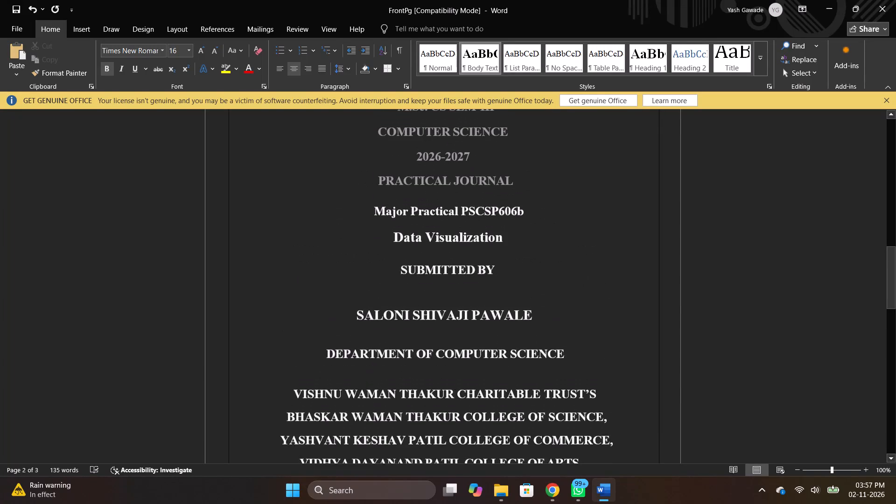
scroll(457, 301, "down", 2)
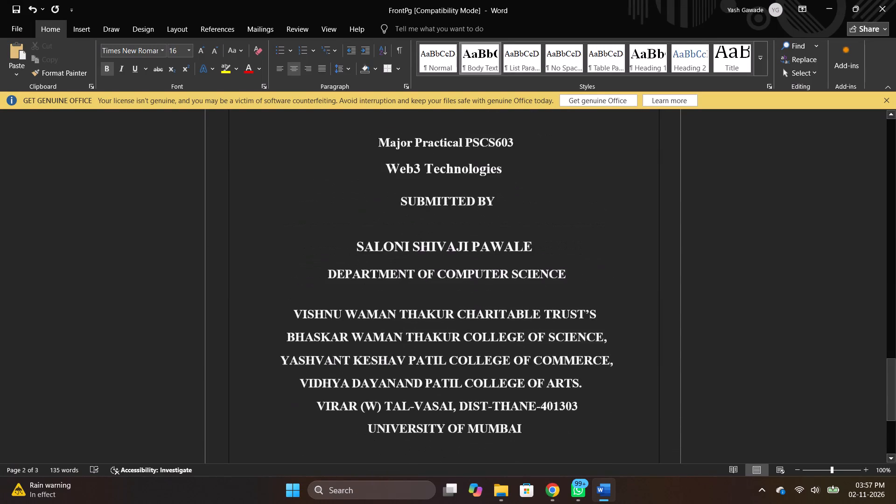
scroll(457, 301, "up", 1)
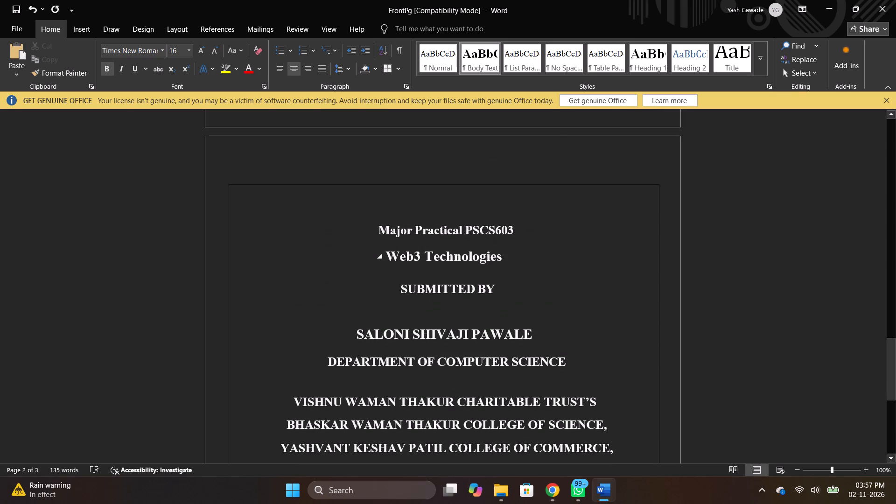
left_click(381, 231)
key("Return")
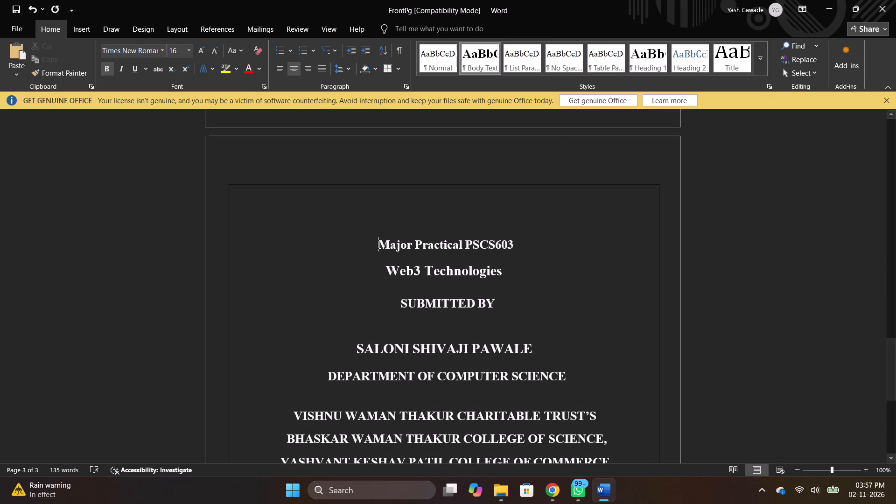
key("Return")
key("Return")
key("Return")
Compare the third page's top spacing and overall layout with the second page, Data Visualization.
scroll(381, 231, "down", 4)
scroll(381, 231, "up", 1)
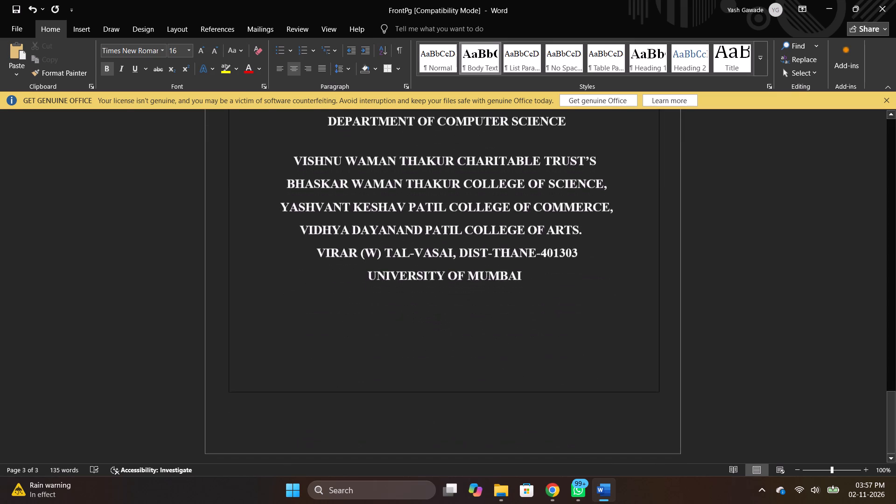
scroll(381, 231, "up", 1)
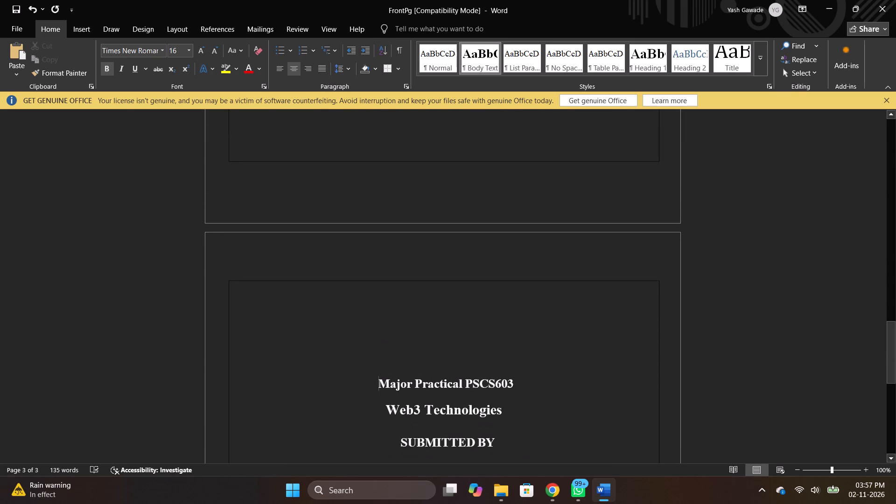
scroll(367, 153, "up", 4)
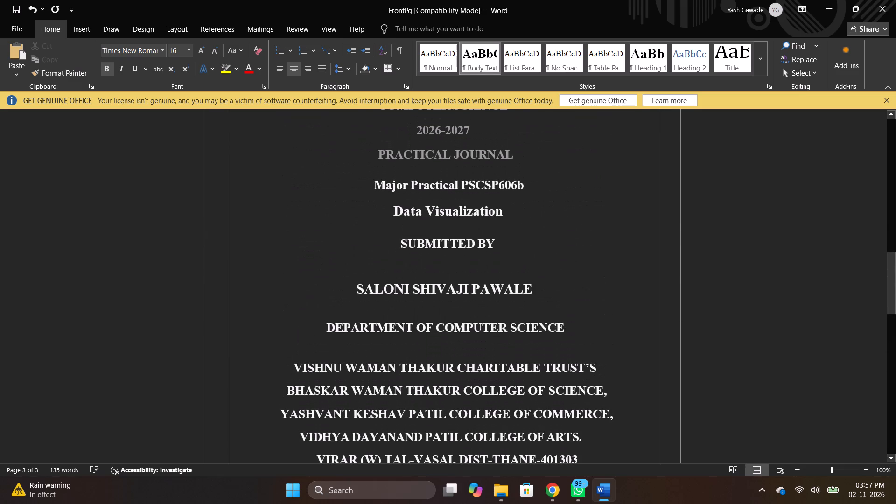
scroll(367, 153, "down", 1)
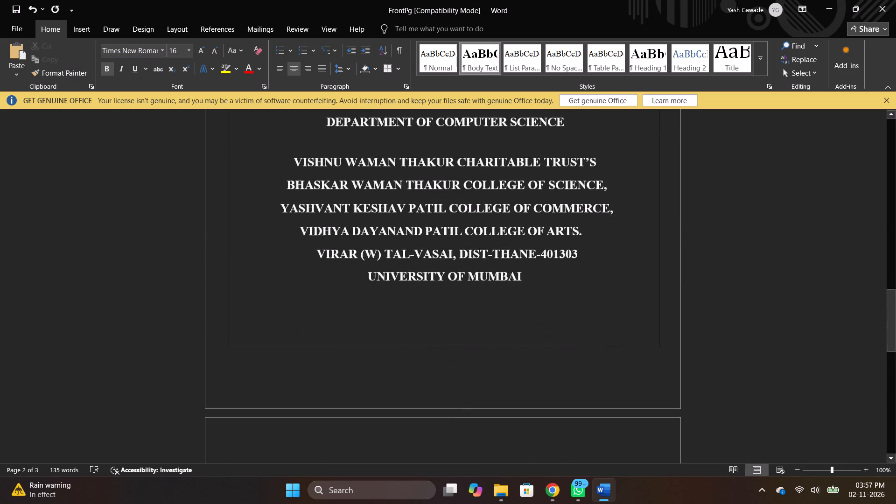
scroll(367, 153, "down", 1)
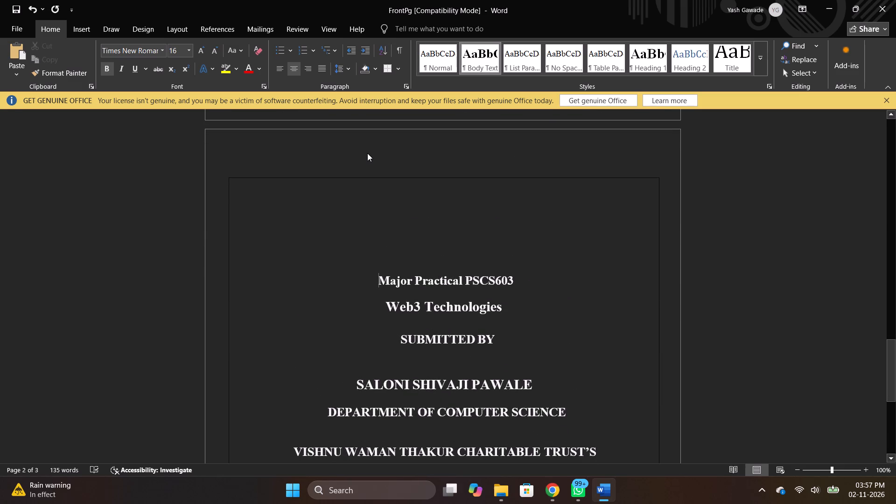
scroll(367, 153, "down", 2)
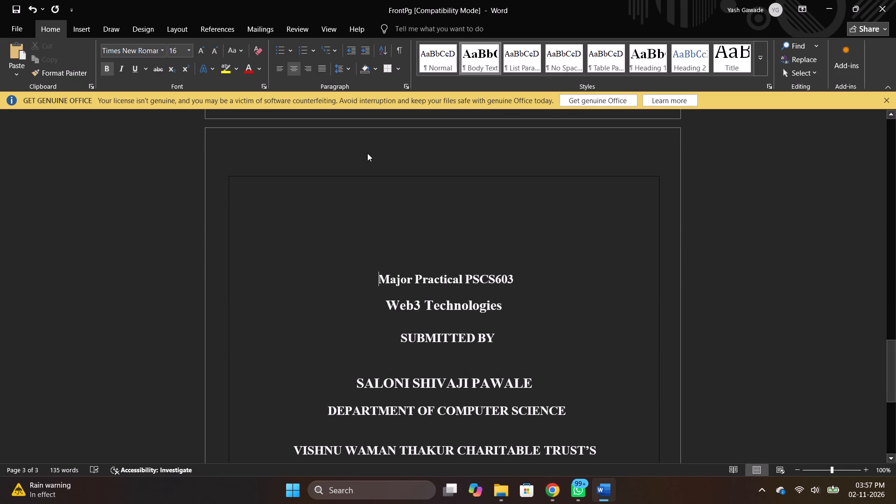
scroll(367, 153, "down", 1)
Change the practical code on the third page, Web3 Technologies, to PSCS602.
left_click(517, 277)
key("BackSpace")
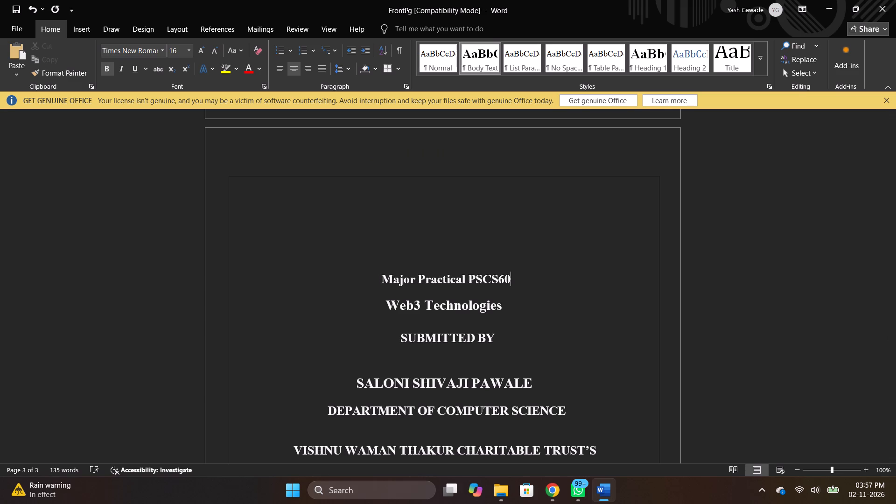
key("2")
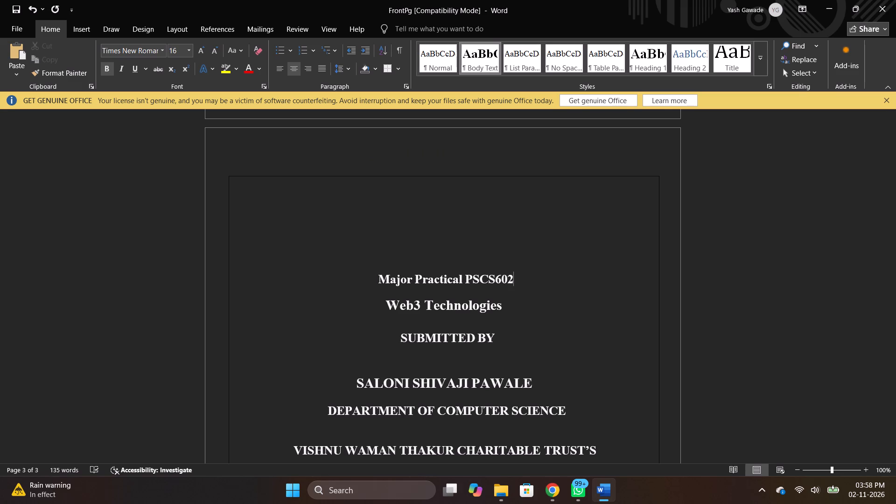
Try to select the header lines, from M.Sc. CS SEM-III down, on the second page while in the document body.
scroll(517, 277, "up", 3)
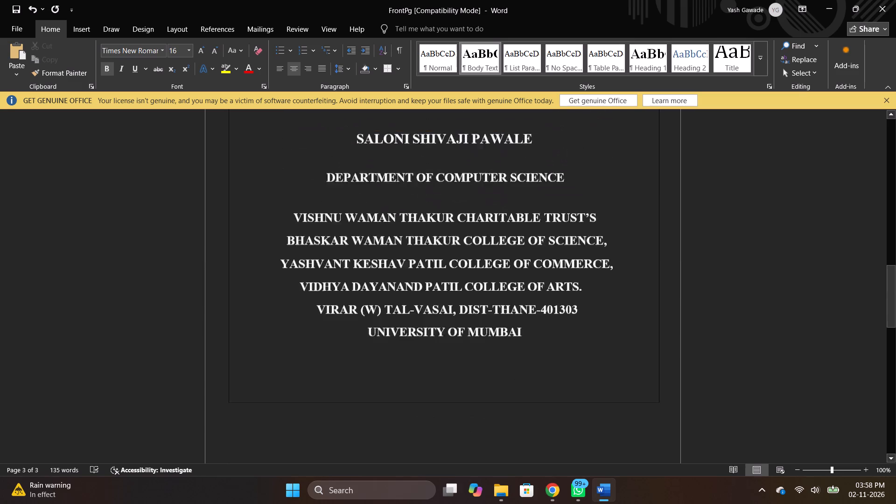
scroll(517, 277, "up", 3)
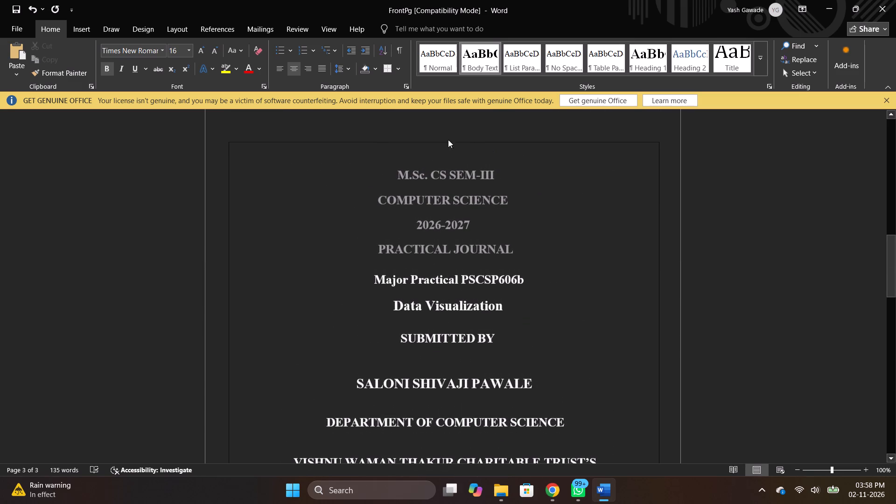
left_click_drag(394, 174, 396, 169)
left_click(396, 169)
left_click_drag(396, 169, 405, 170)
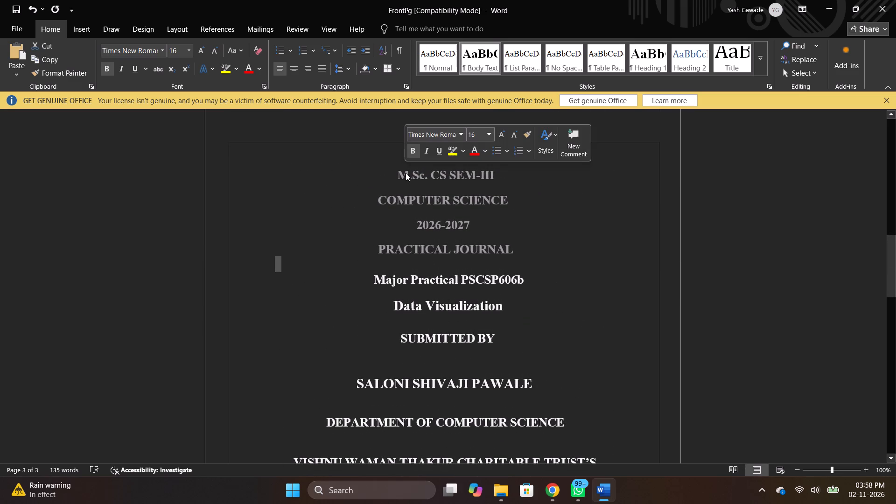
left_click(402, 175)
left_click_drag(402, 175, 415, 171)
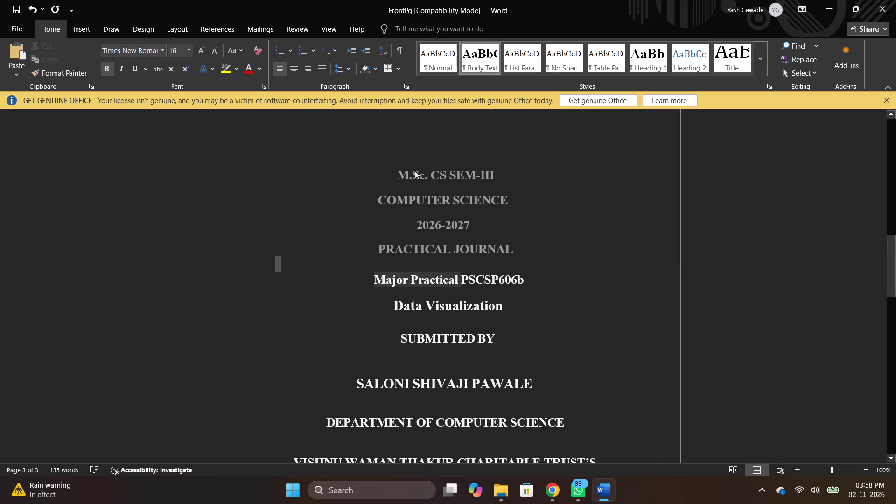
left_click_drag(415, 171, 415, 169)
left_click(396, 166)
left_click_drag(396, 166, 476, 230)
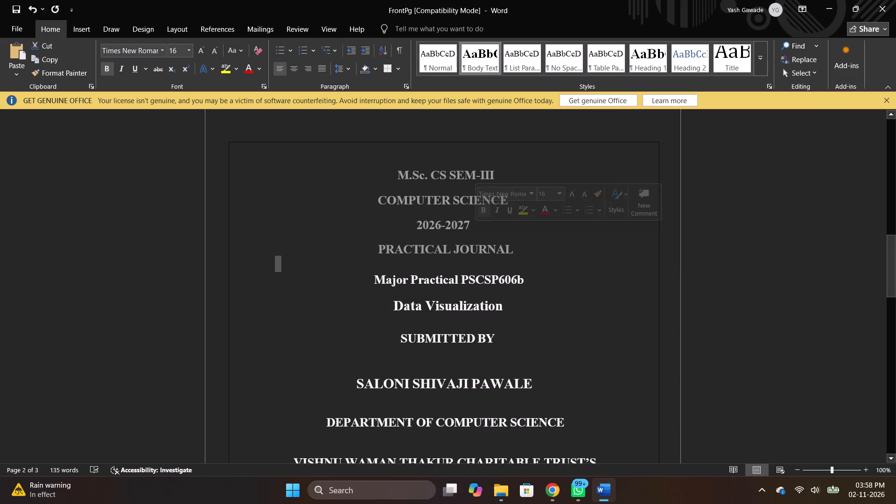
Enter MSC in the blank space above the Major Practical line on the third page.
scroll(445, 196, "down", 1)
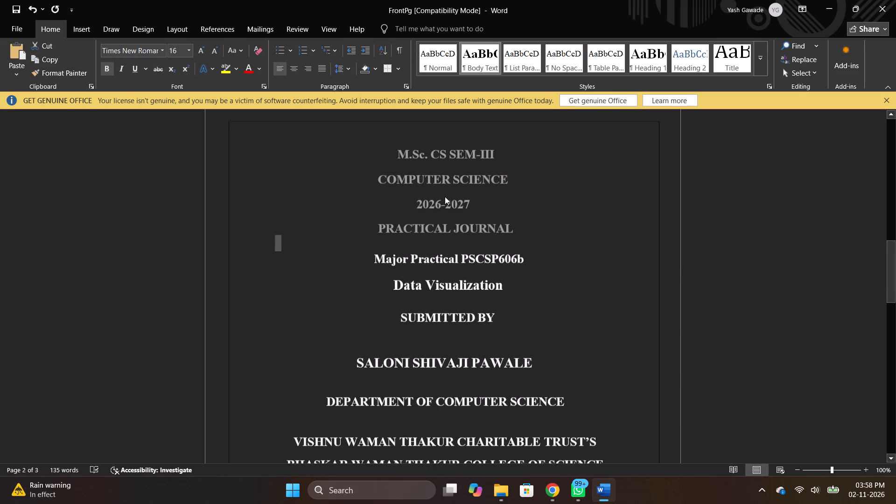
scroll(445, 196, "down", 3)
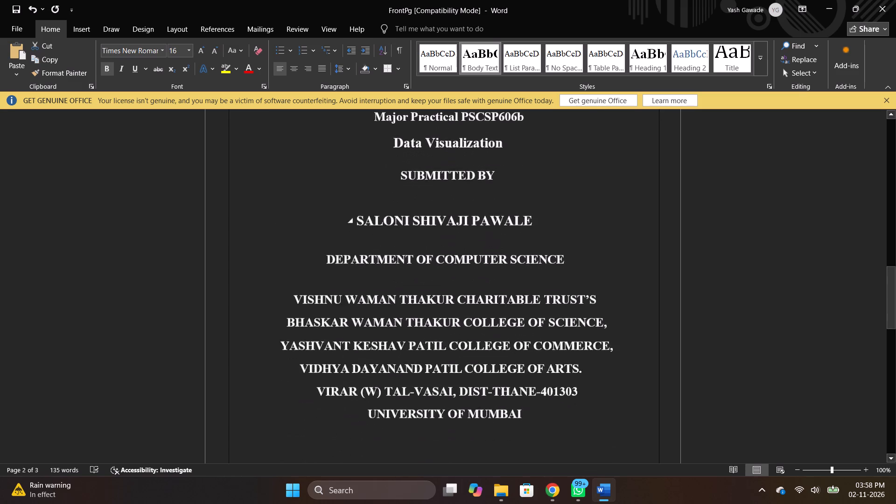
scroll(445, 196, "down", 12)
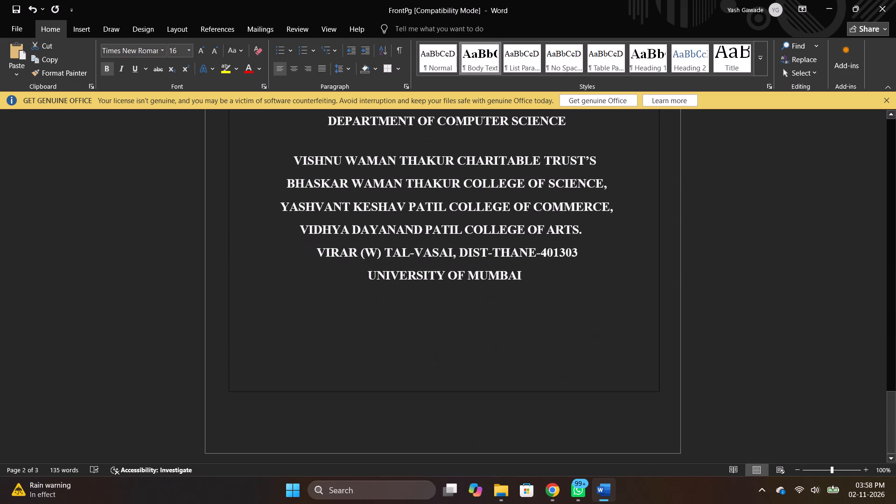
left_click(442, 331)
scroll(442, 331, "down", 7)
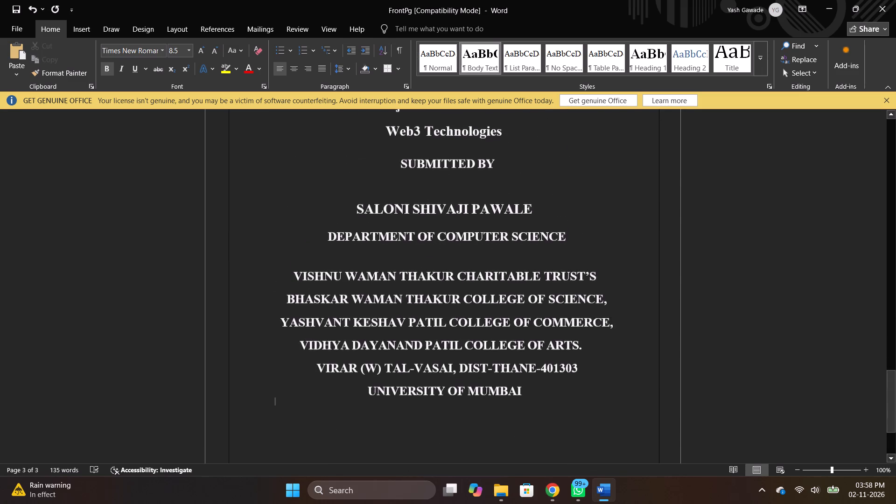
scroll(442, 331, "up", 1)
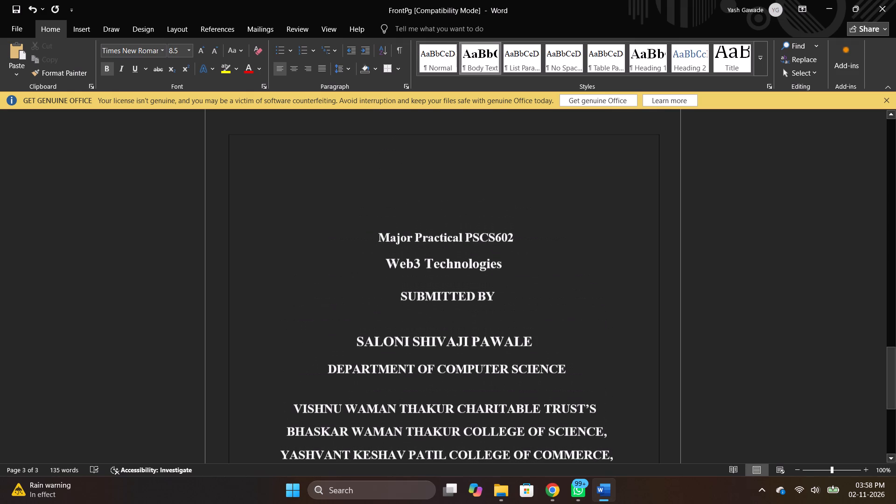
left_click(417, 182)
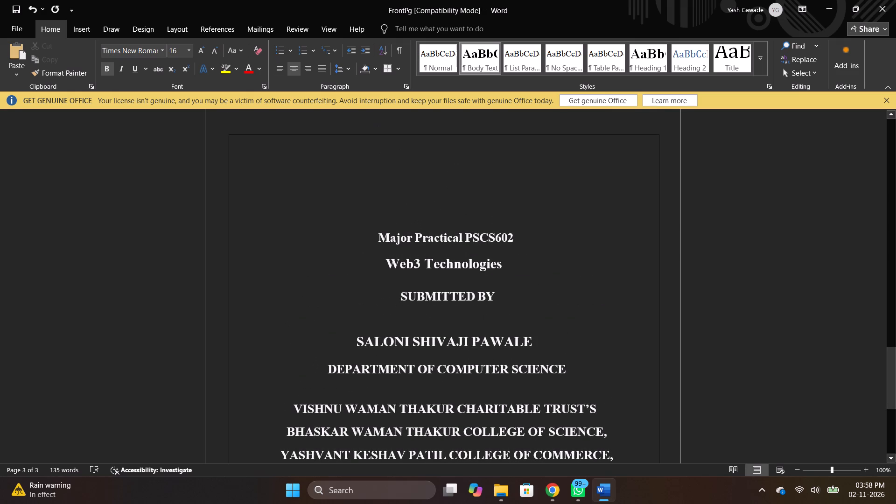
key("m")
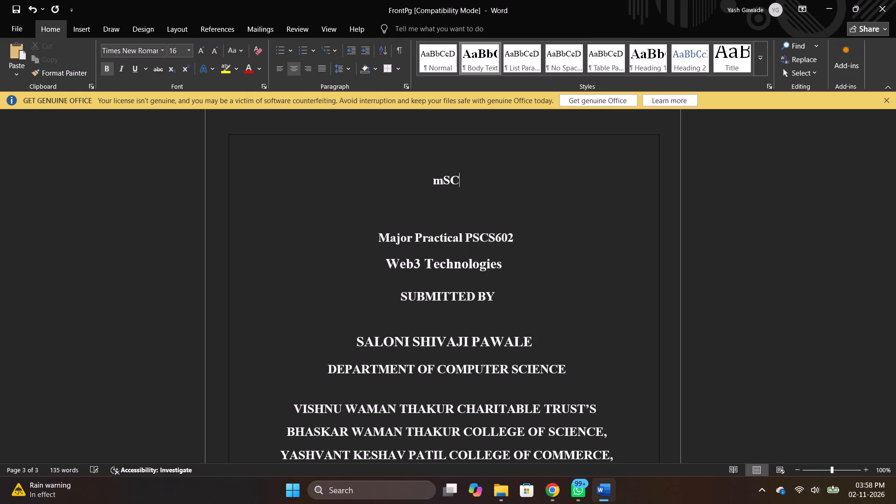
key("BackSpace")
key("BackSpace")
key("BackSpace")
type("MSC")
key("space")
type("CS")
key("space")
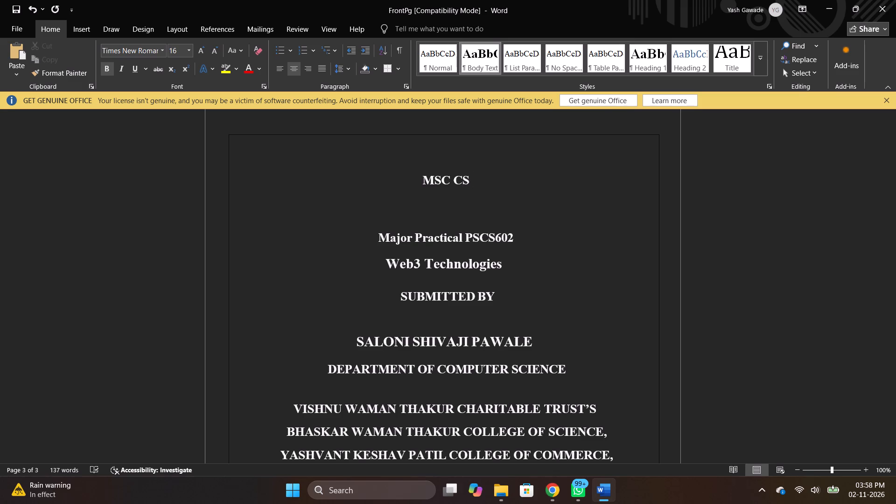
key("BackSpace")
key("BackSpace")
key("BackSpace")
Copy the four header lines, M.Sc. CS SEM-III through PRACTICAL JOURNAL, from the second page's header, and leave header editing.
scroll(417, 182, "up", 2)
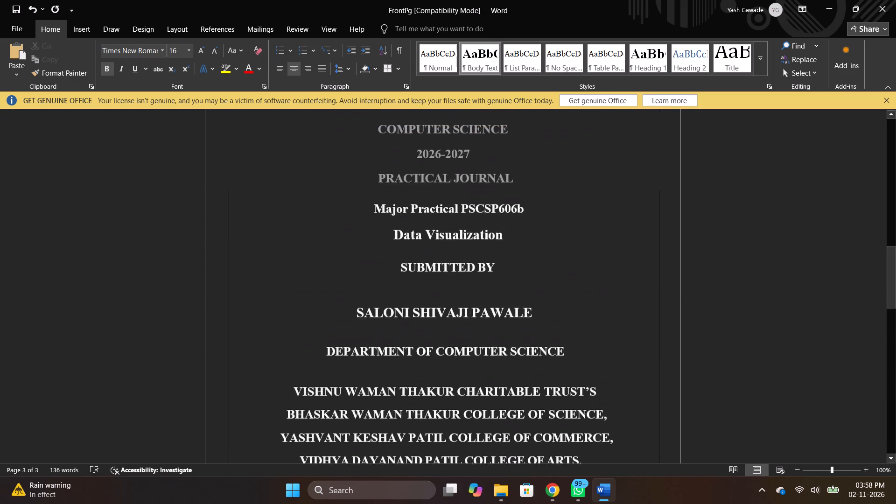
scroll(417, 182, "up", 3)
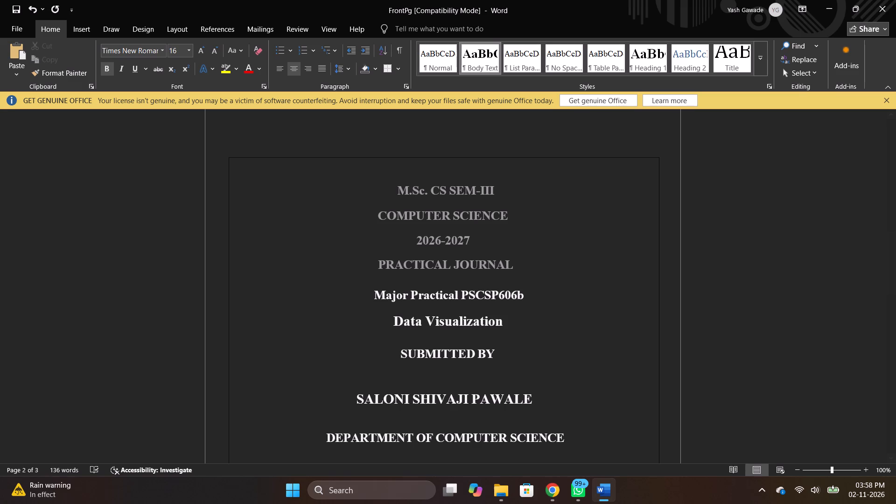
double_click(433, 197)
left_click_drag(433, 197, 443, 194)
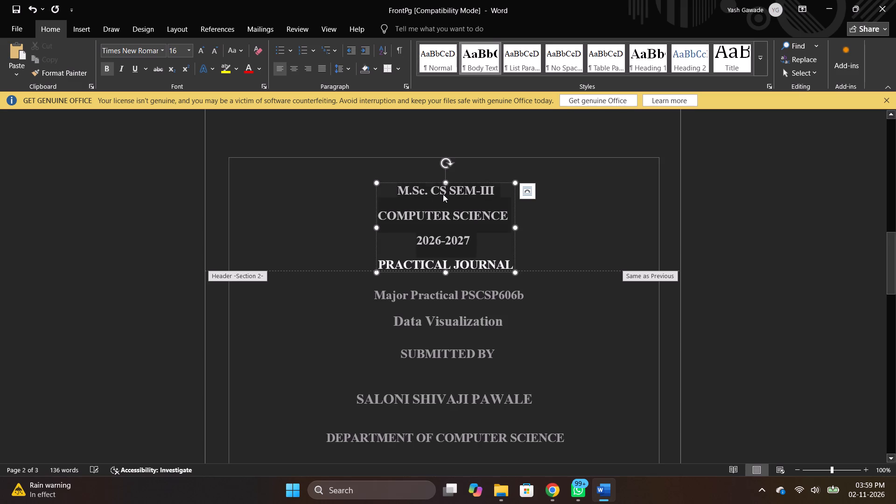
left_click_drag(443, 194, 434, 193)
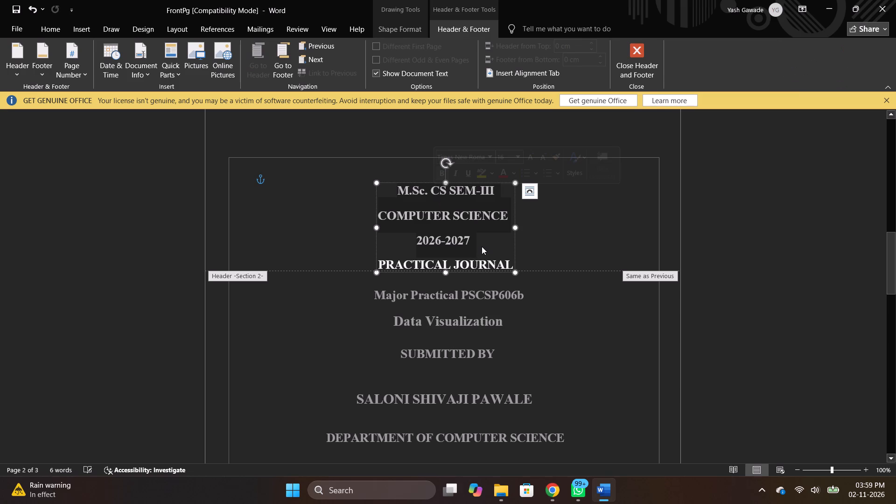
triple_click(482, 246)
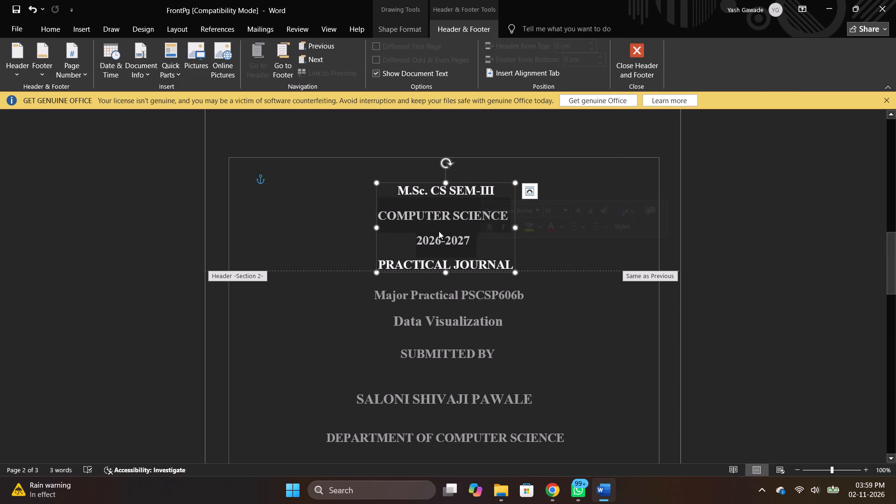
left_click(439, 231)
left_click(396, 187)
left_click_drag(396, 187, 442, 232)
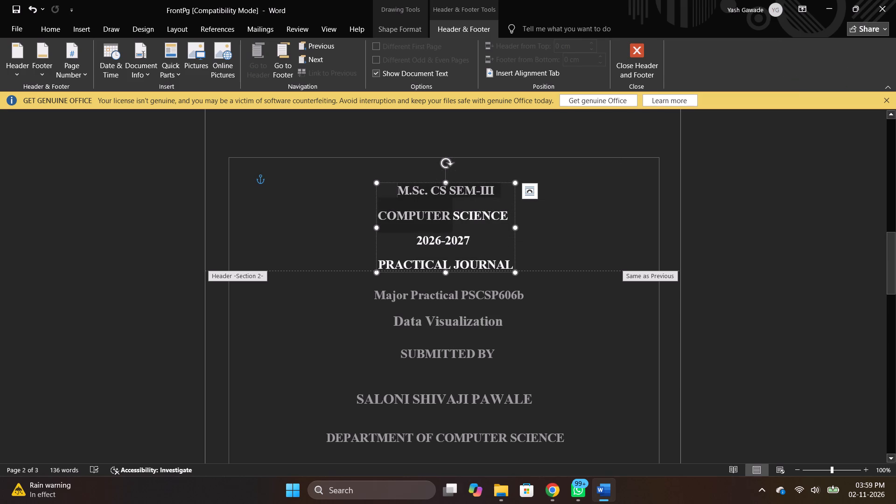
left_click_drag(442, 232, 519, 267)
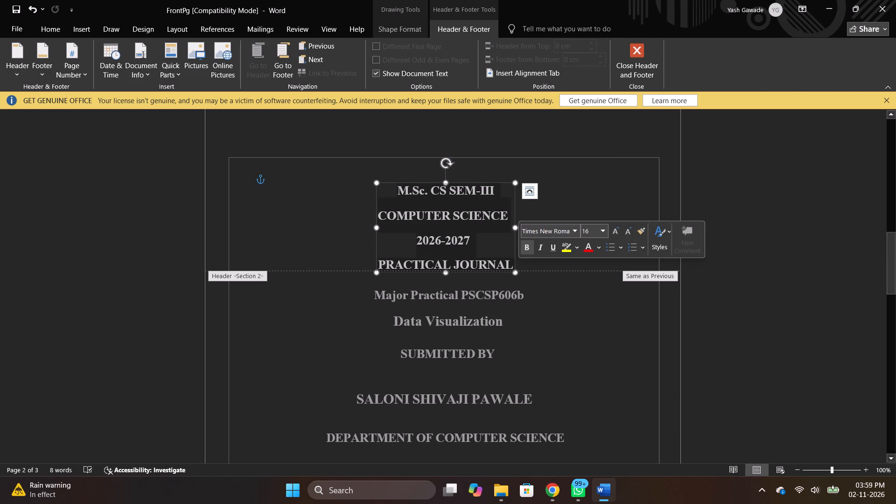
key("ctrl+c")
left_click(592, 317)
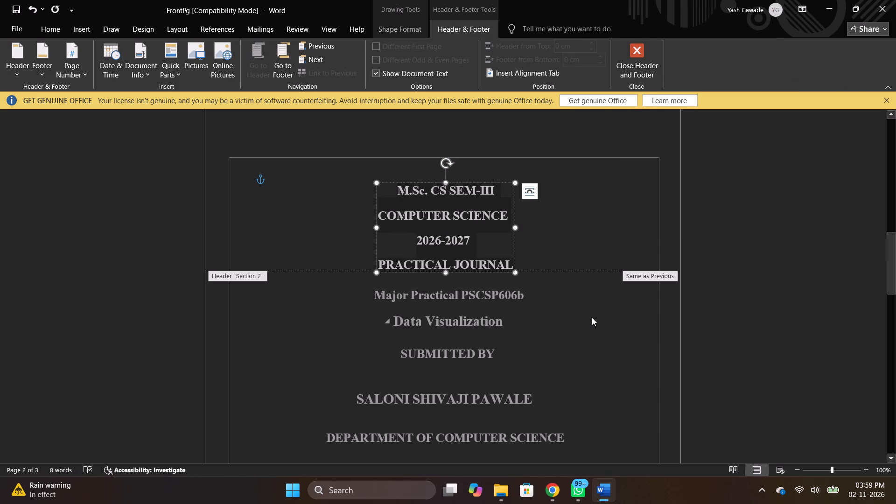
double_click(555, 222)
left_click(568, 349)
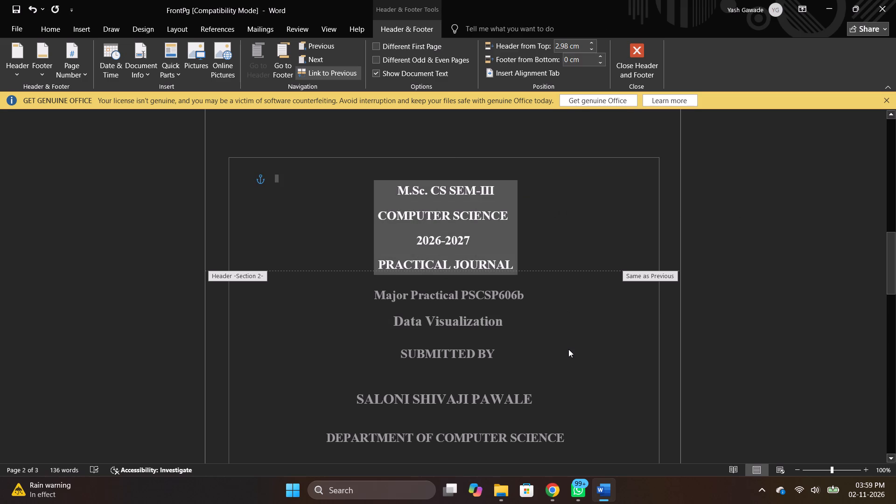
left_click(635, 54)
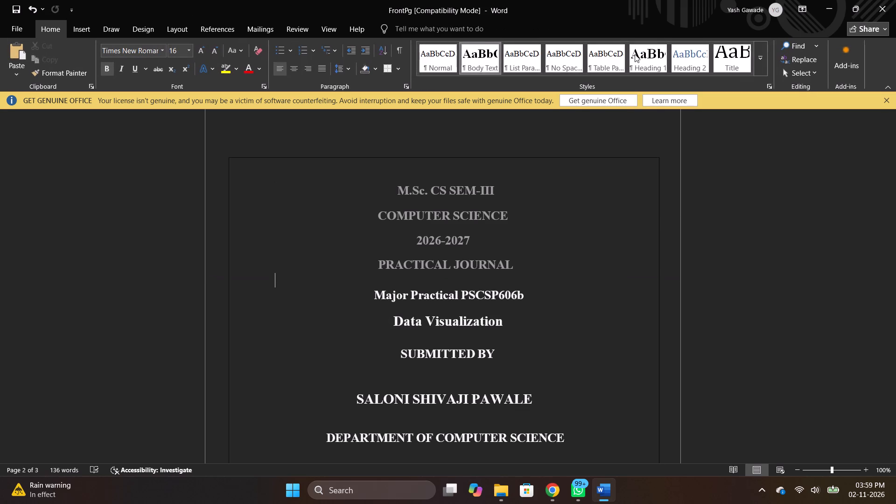
Replace the MSC line on the third page, Web3 Technologies, with the copied header lines.
left_click(579, 268)
scroll(579, 268, "up", 11)
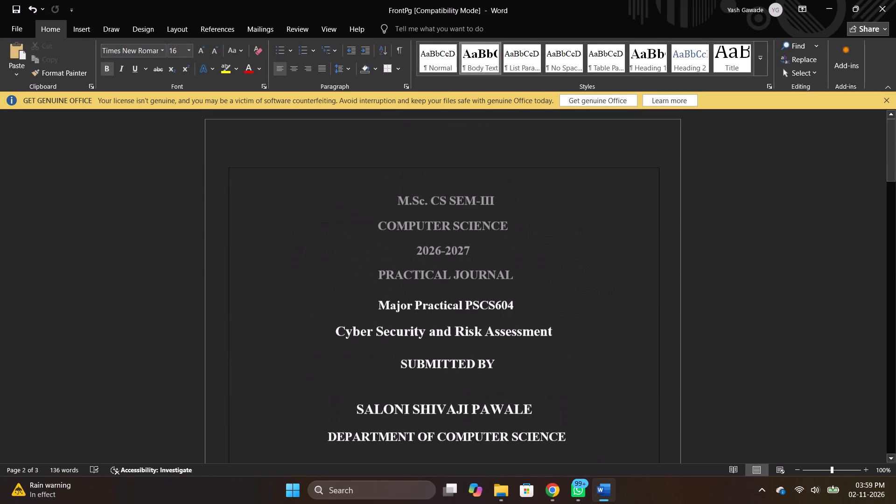
scroll(579, 268, "up", 6)
scroll(579, 268, "down", 6)
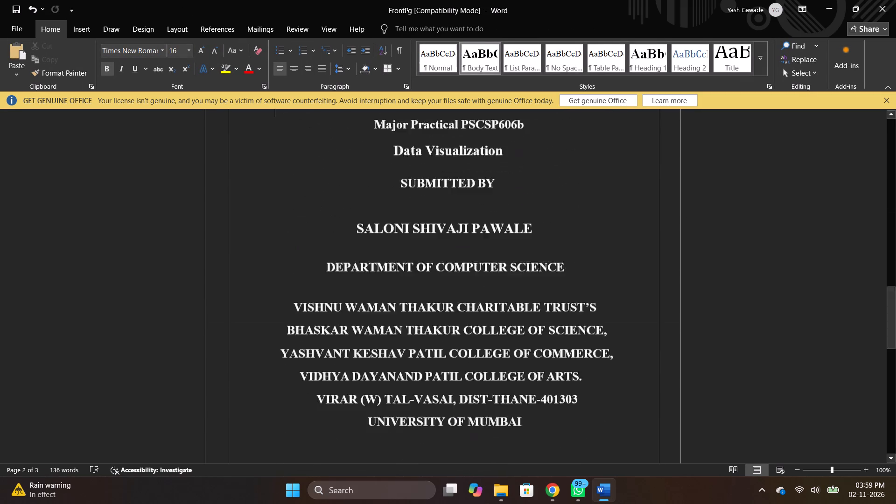
scroll(579, 268, "down", 3)
scroll(579, 268, "up", 2)
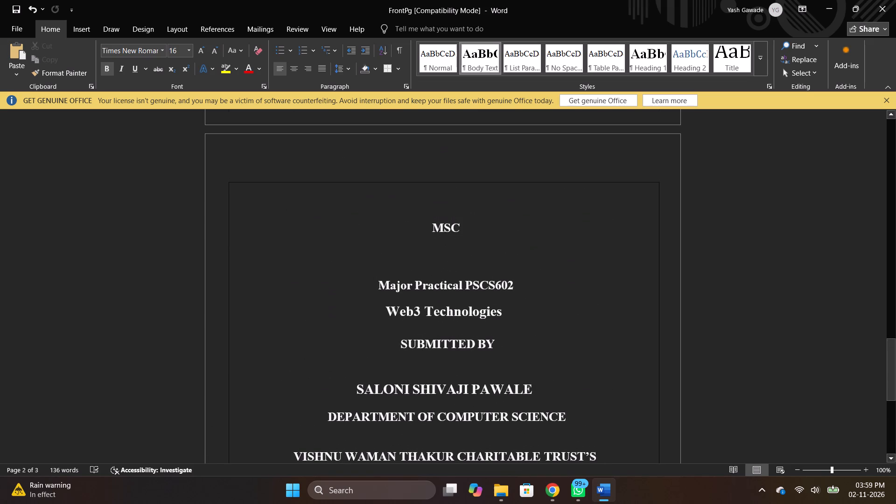
triple_click(434, 227)
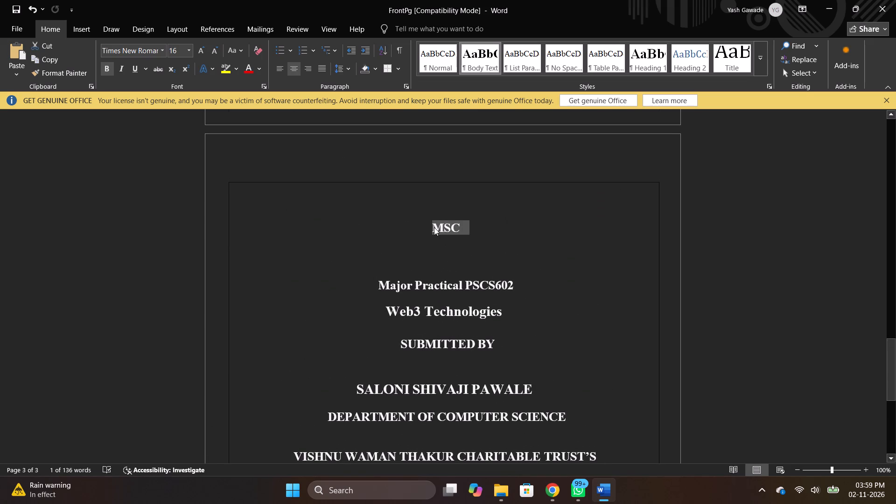
key("ctrl+v")
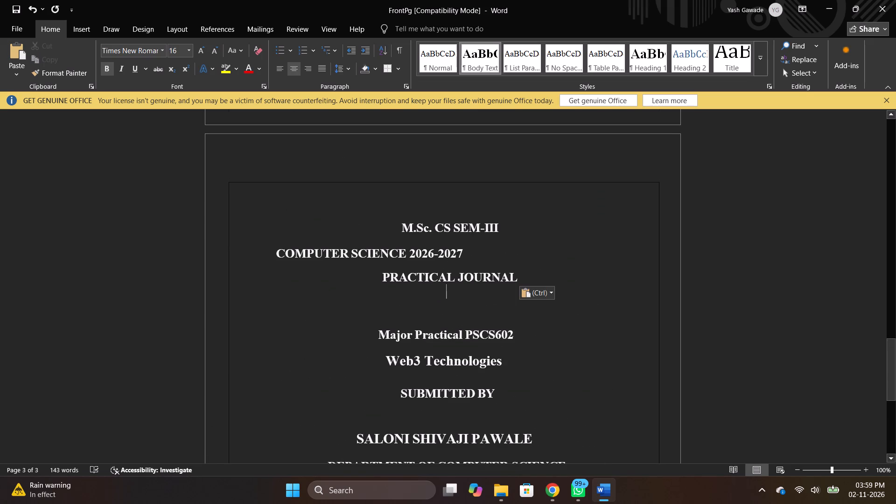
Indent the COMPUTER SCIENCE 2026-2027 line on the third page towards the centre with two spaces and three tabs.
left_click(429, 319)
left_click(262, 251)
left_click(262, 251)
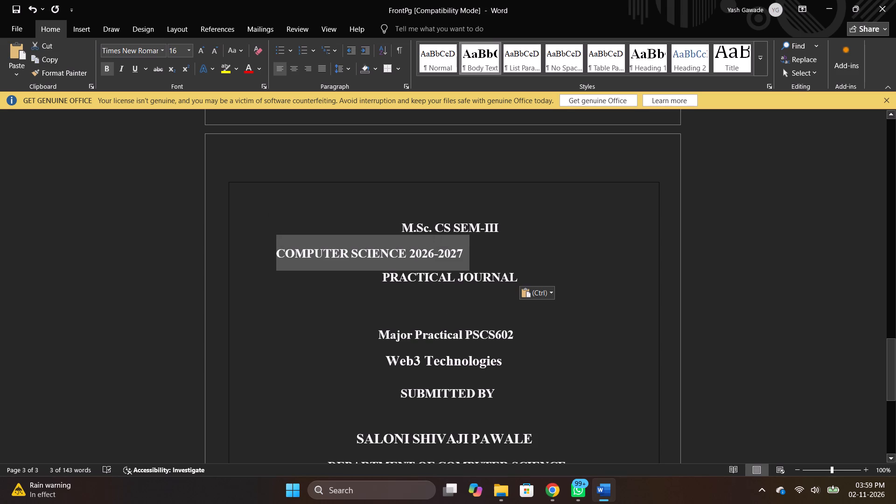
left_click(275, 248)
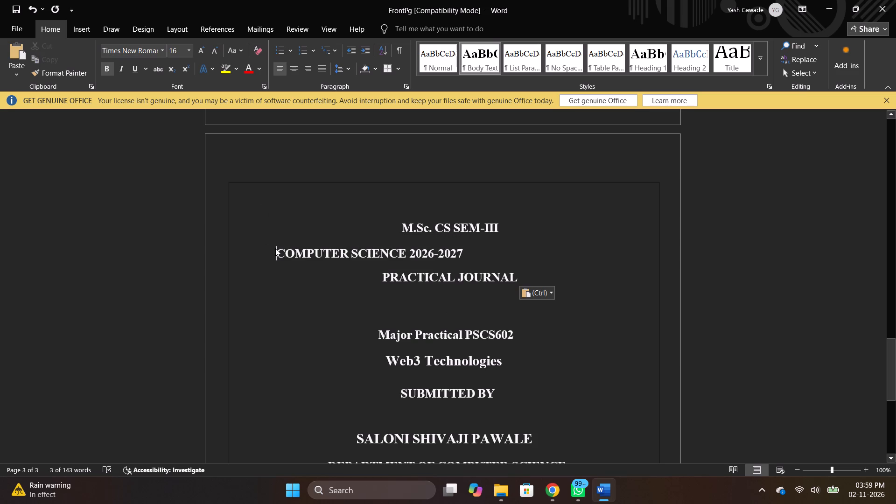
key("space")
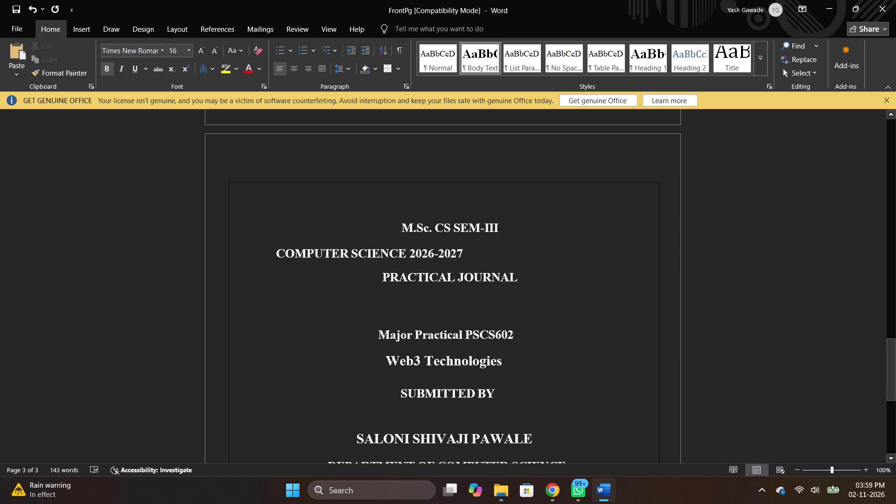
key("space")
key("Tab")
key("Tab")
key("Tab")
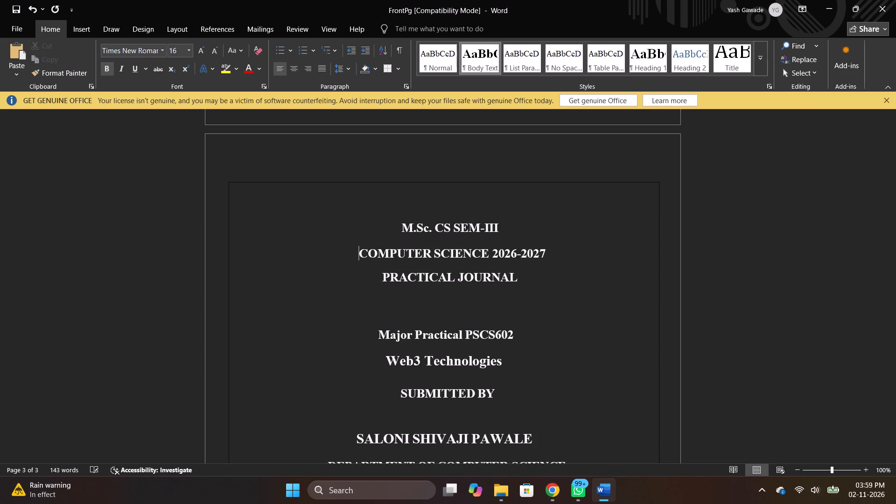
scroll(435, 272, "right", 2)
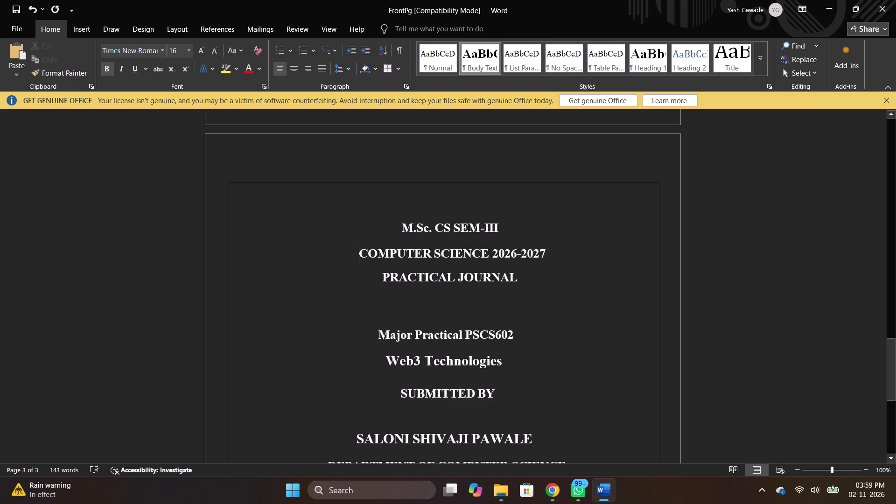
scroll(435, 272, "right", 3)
Centre the third page's lines from M.Sc. CS SEM-III through PRACTICAL JOURNAL.
left_click_drag(525, 280, 418, 230)
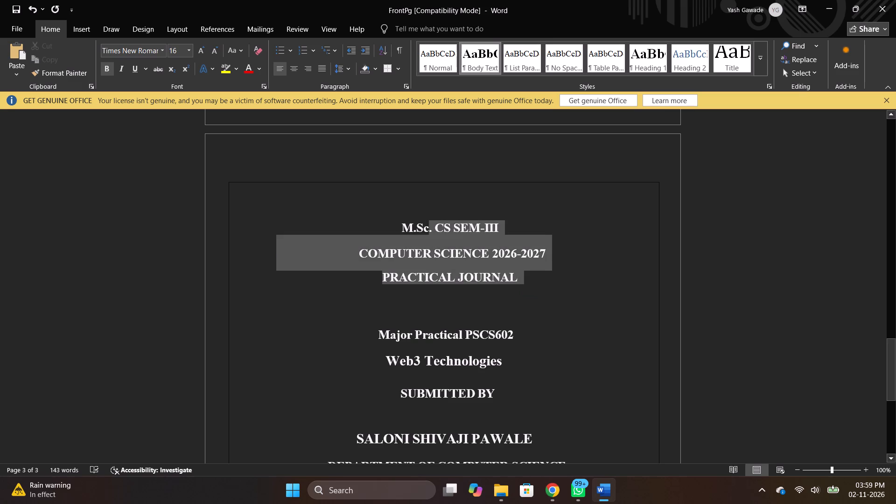
left_click_drag(418, 230, 406, 226)
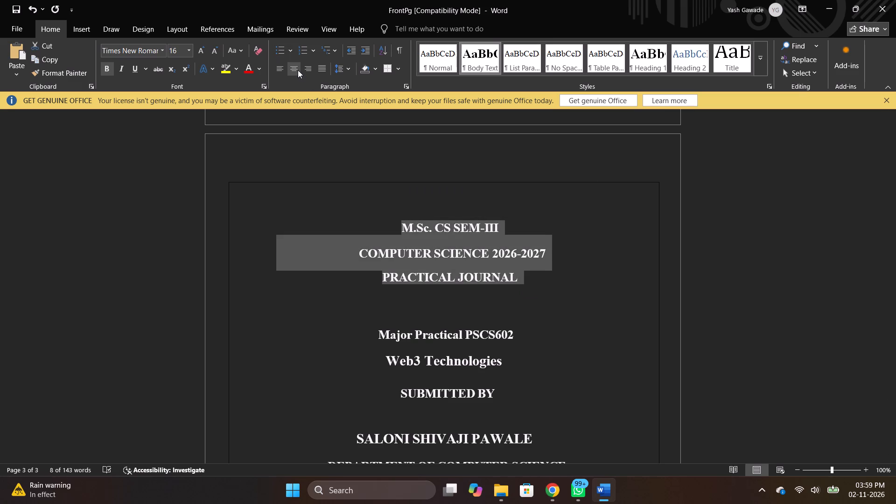
left_click(297, 70)
left_click(564, 235)
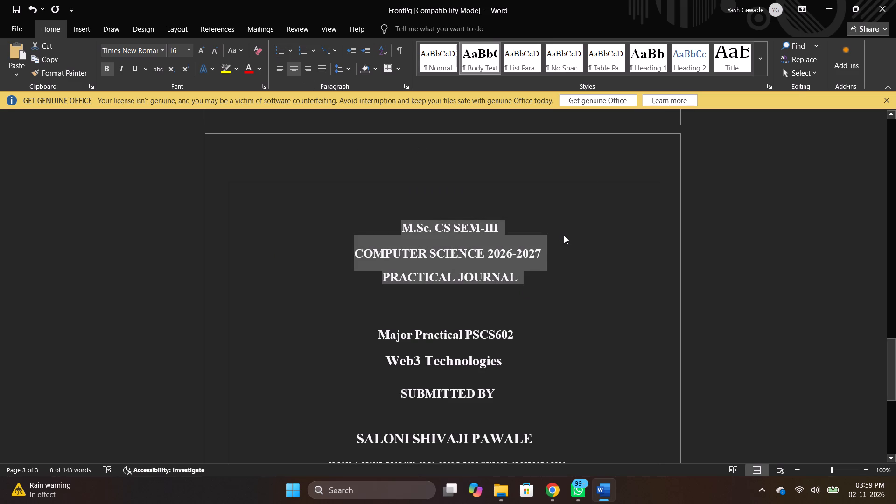
Insert two spaces before the Major Practical PSCS602 line on the third page.
scroll(564, 235, "down", 1)
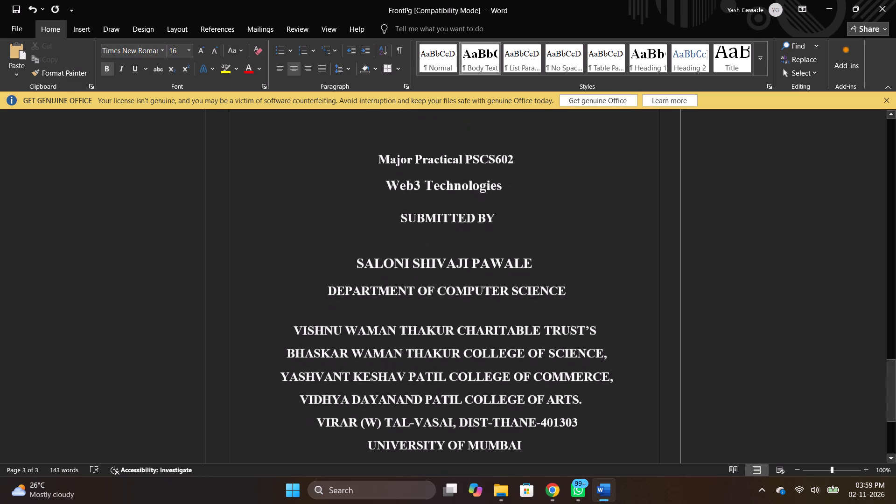
scroll(564, 235, "down", 1)
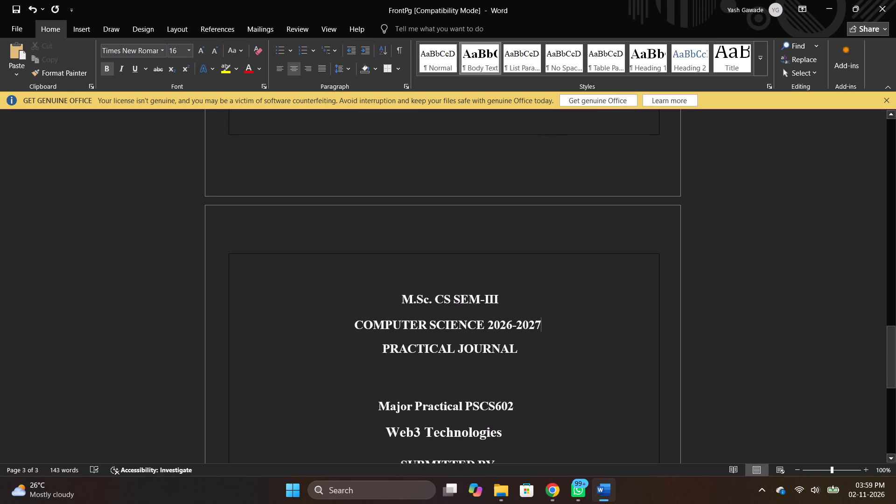
left_click(367, 404)
key("space")
key("space")
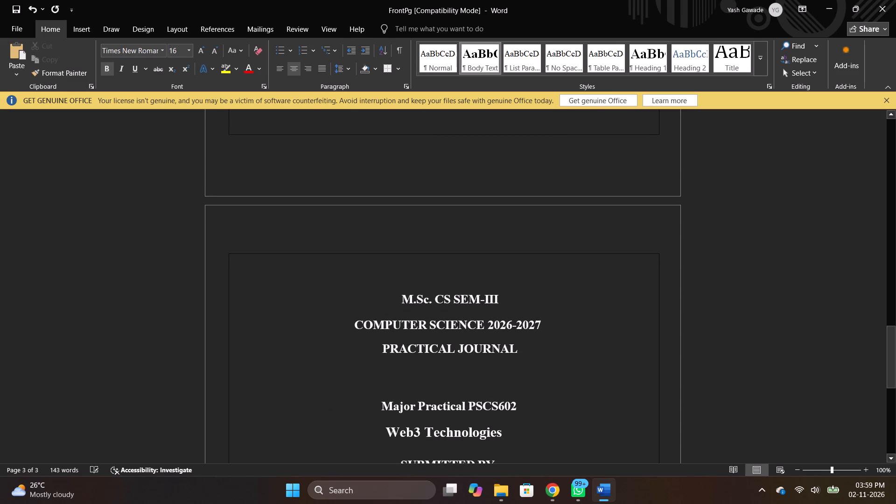
Remove the blank space between PRACTICAL JOURNAL and the Major Practical line on the third page.
left_click(423, 385)
key("BackSpace")
key("BackSpace")
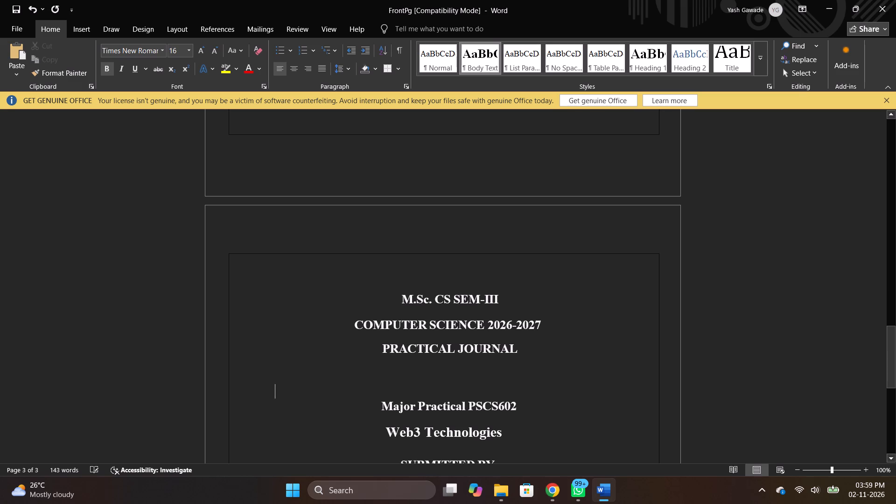
key("BackSpace")
key("BackSpace")
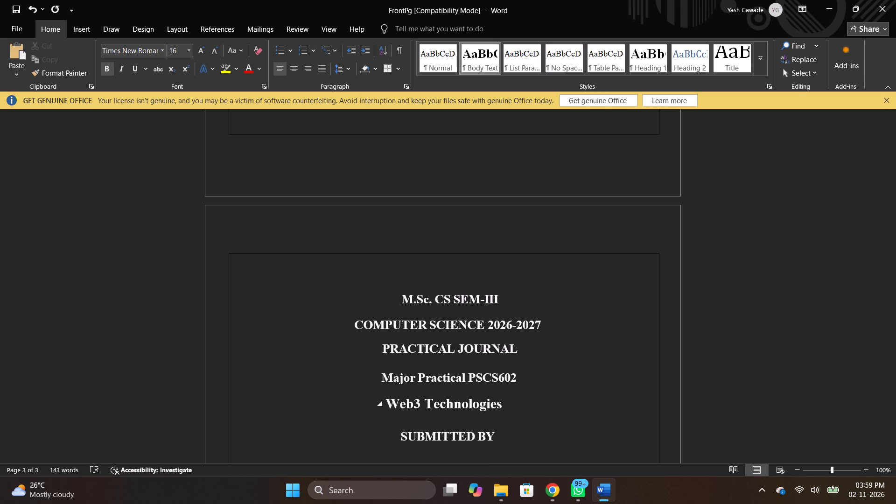
Move 2026-2027 onto its own line below COMPUTER SCIENCE on the third page, as on the second page.
scroll(423, 385, "up", 5)
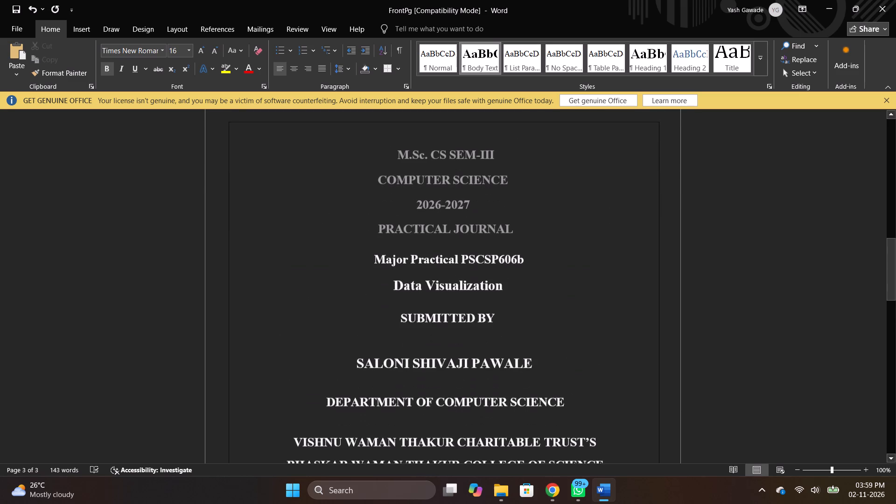
scroll(524, 370, "down", 3)
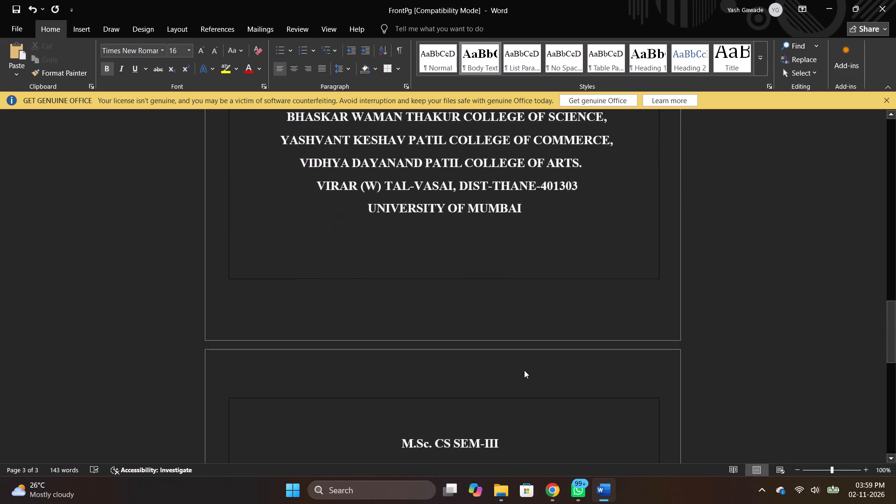
scroll(524, 370, "down", 2)
left_click(486, 254)
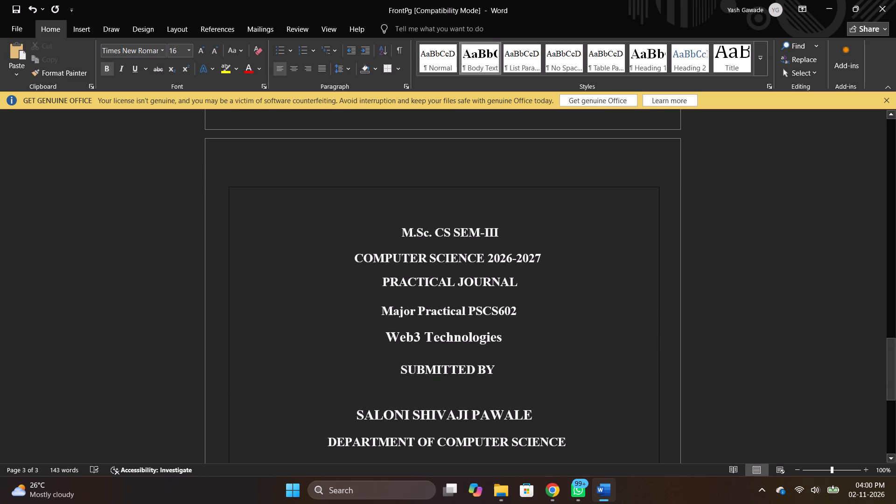
key("Return")
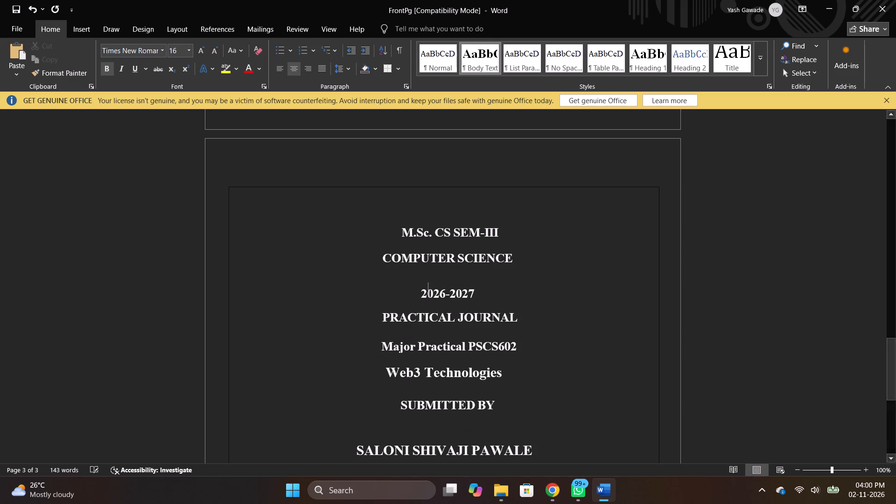
scroll(548, 256, "down", 1)
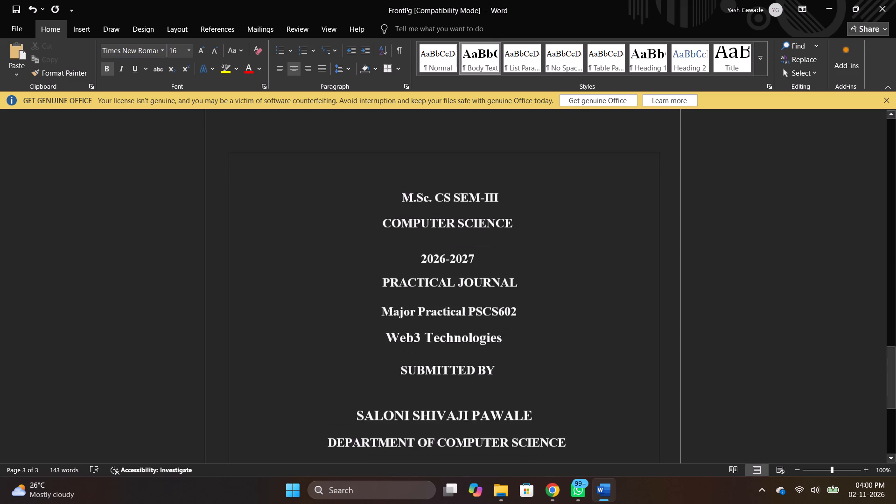
Insert two spaces before the Web3 Technologies line on the third page.
scroll(548, 256, "down", 1)
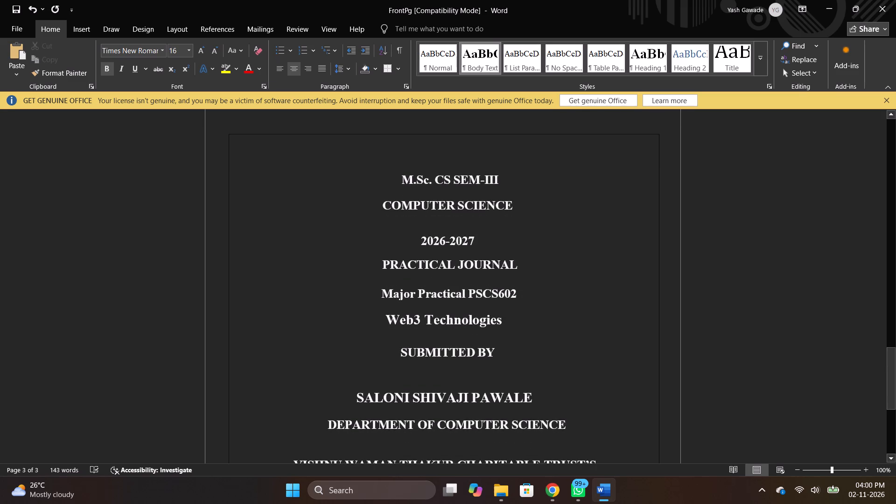
left_click(385, 315)
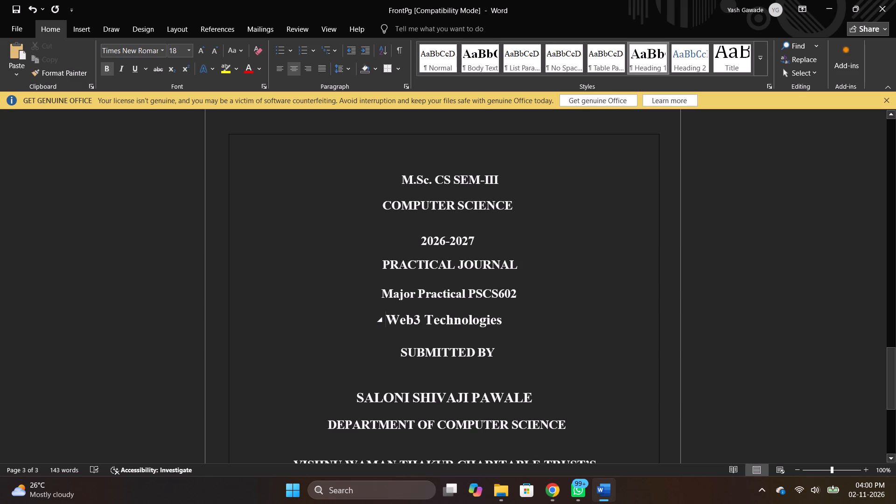
key("space")
key("space")
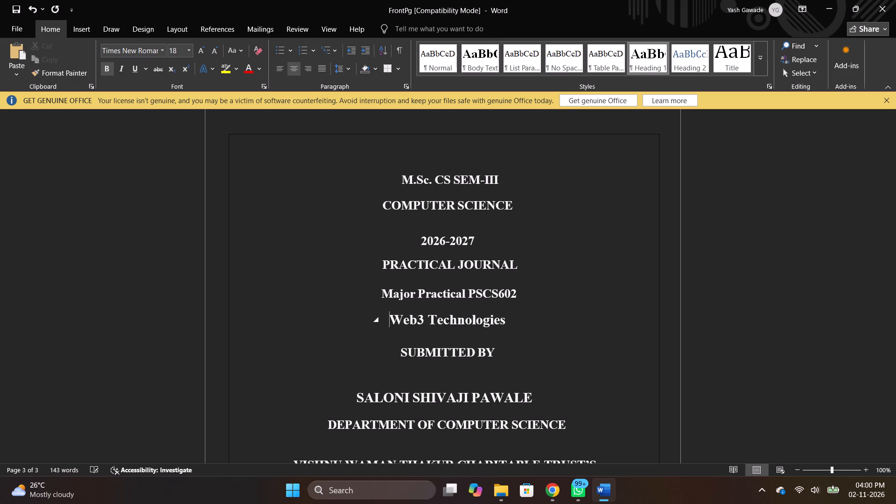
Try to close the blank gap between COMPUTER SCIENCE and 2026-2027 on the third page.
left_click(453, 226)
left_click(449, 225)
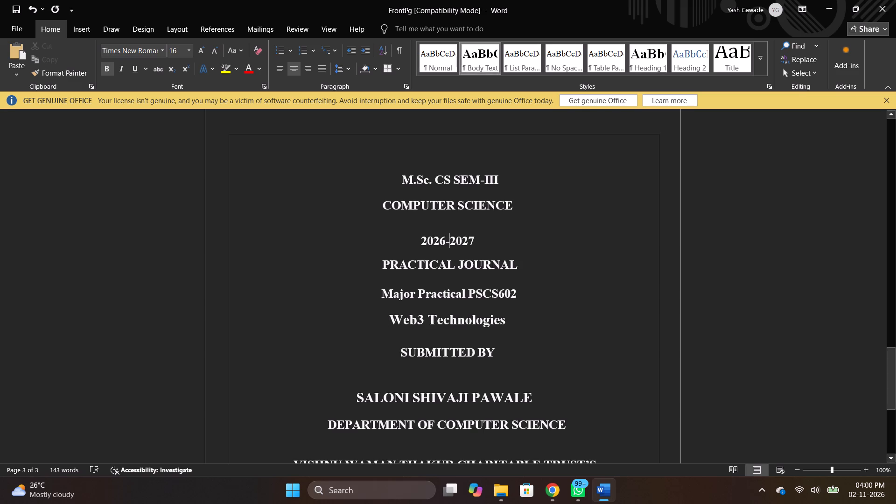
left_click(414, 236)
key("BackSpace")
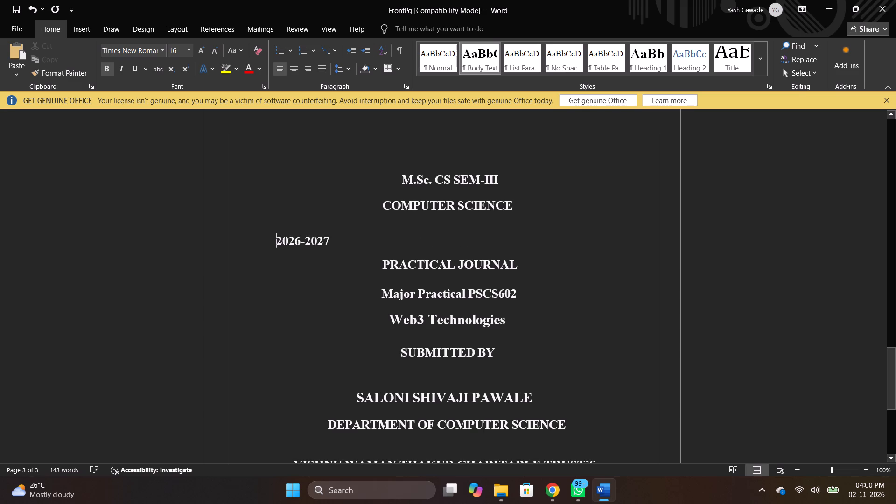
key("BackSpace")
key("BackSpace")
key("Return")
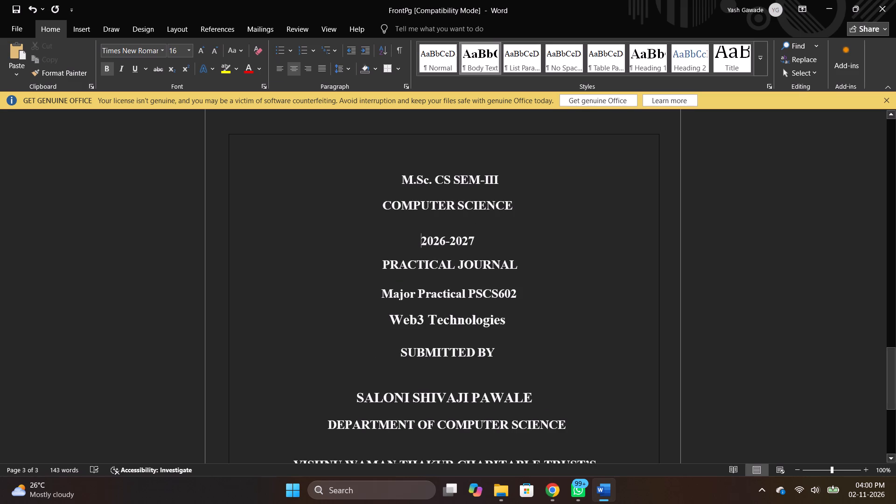
Review the third page's layout down to the university line and check it against the earlier cover pages.
scroll(527, 224, "down", 1)
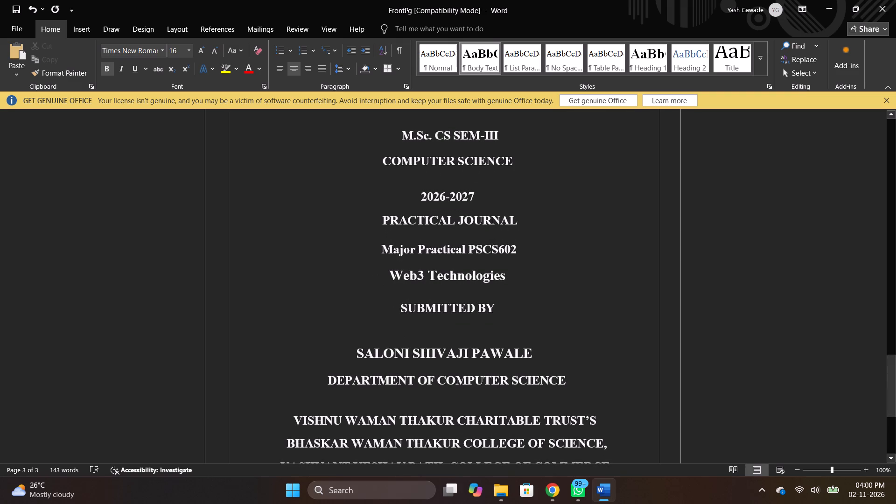
scroll(439, 329, "down", 3)
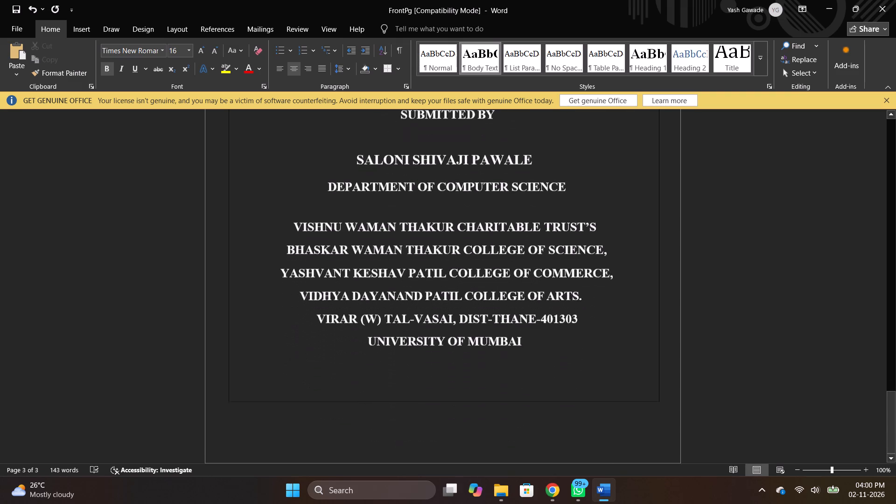
scroll(439, 329, "down", 2)
scroll(439, 329, "up", 1)
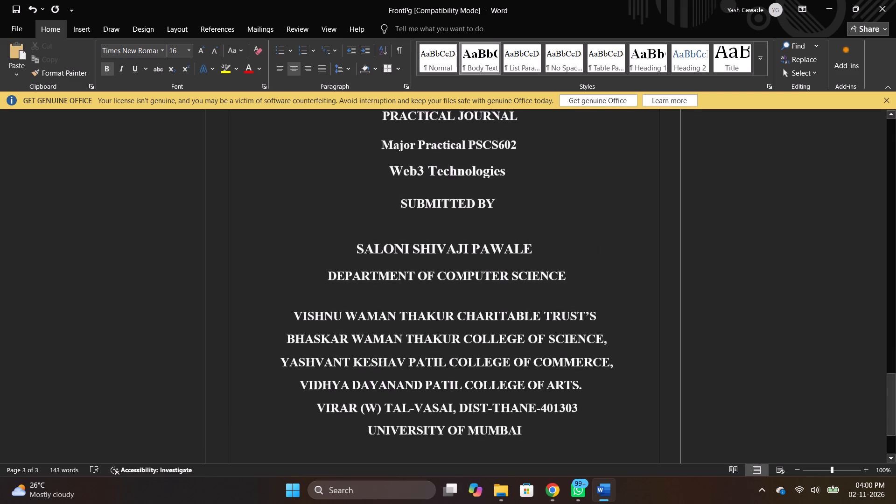
scroll(439, 329, "up", 1)
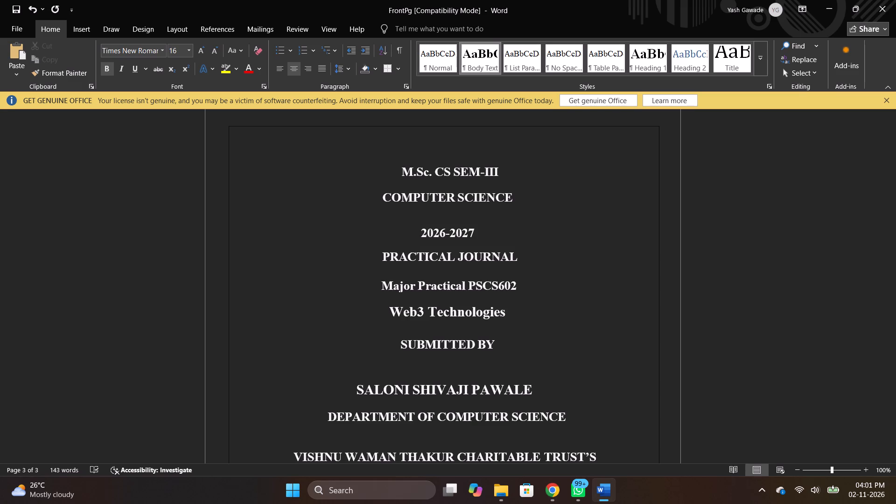
scroll(439, 329, "up", 11)
scroll(439, 329, "down", 1)
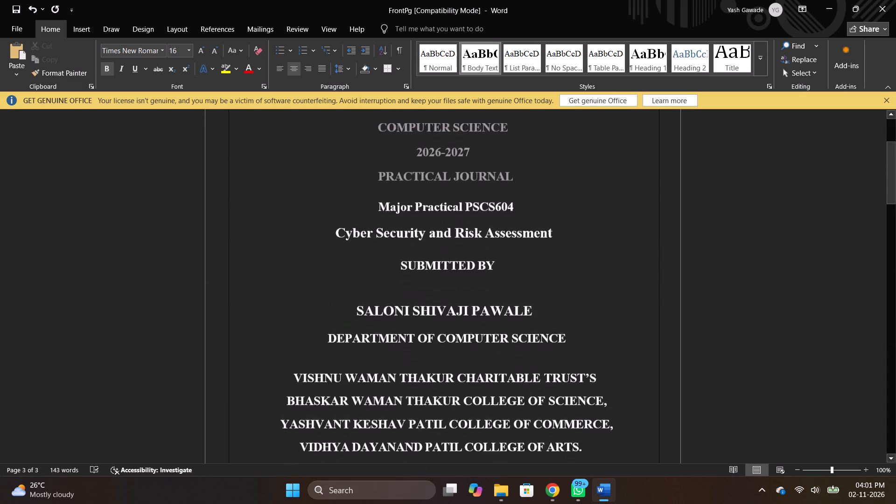
scroll(439, 329, "down", 1)
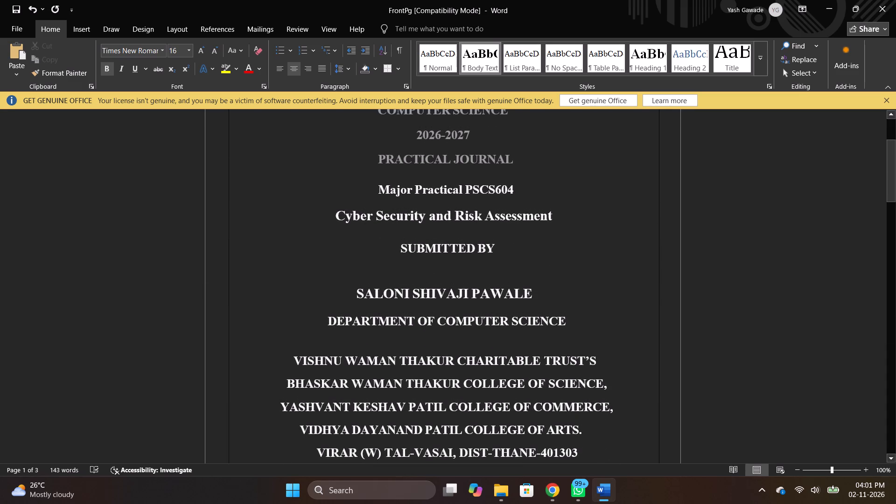
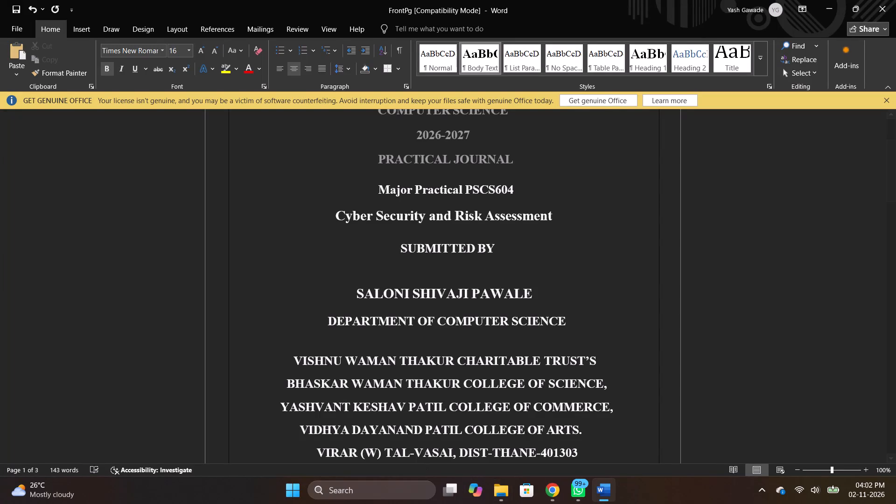
Check the third page's line spacing and layout from the university line up to the M.Sc. CS SEM-III heading.
right_click(508, 303)
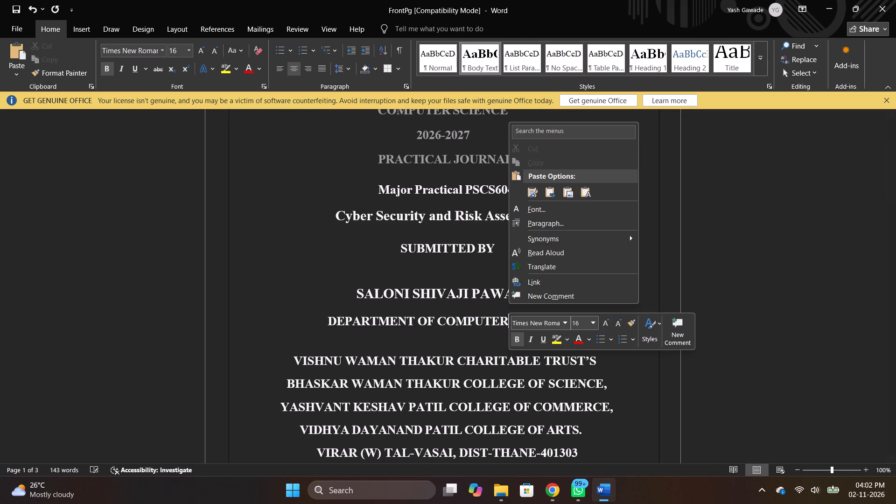
left_click(417, 263)
scroll(417, 263, "down", 4)
scroll(417, 263, "up", 1)
scroll(417, 263, "down", 2)
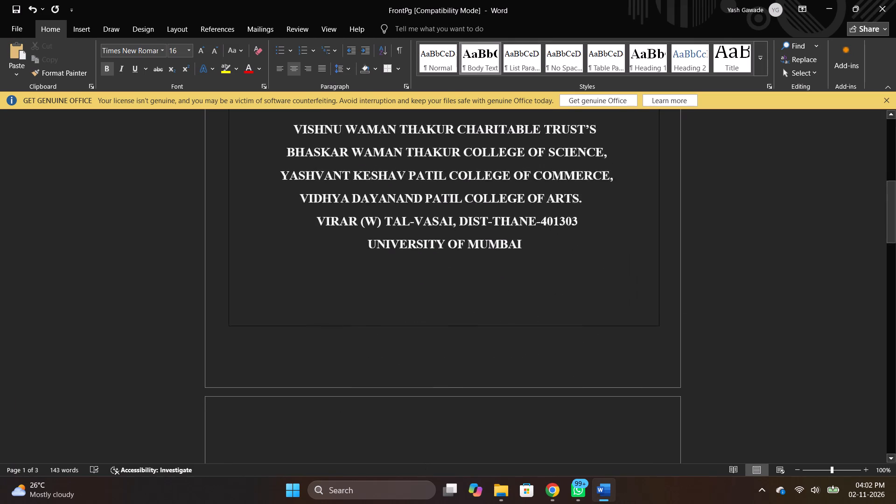
scroll(417, 263, "down", 7)
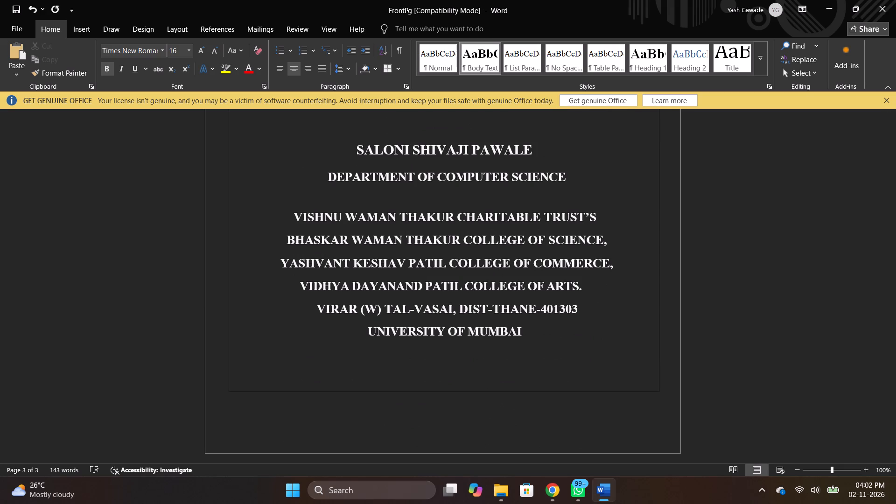
scroll(417, 263, "up", 1)
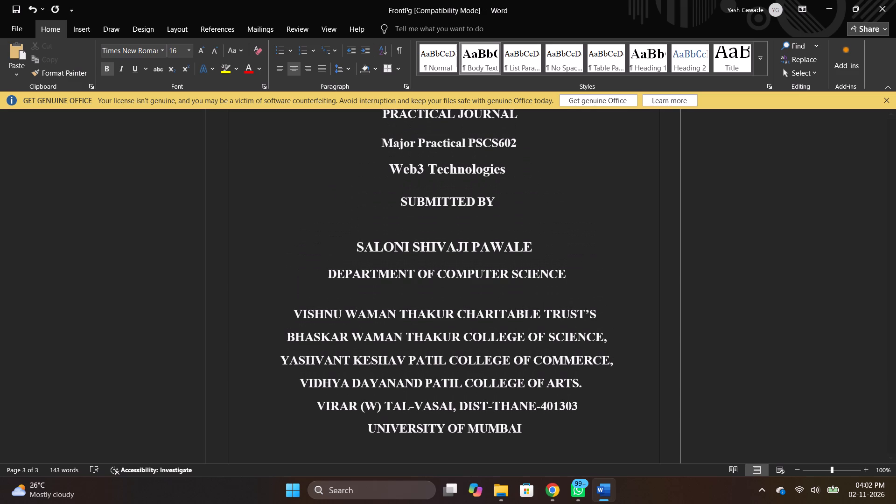
scroll(417, 263, "down", 8)
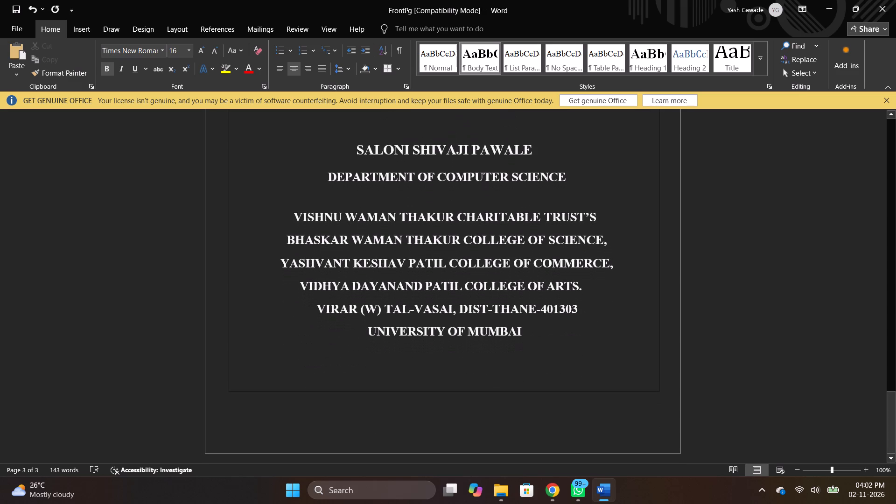
scroll(417, 263, "up", 1)
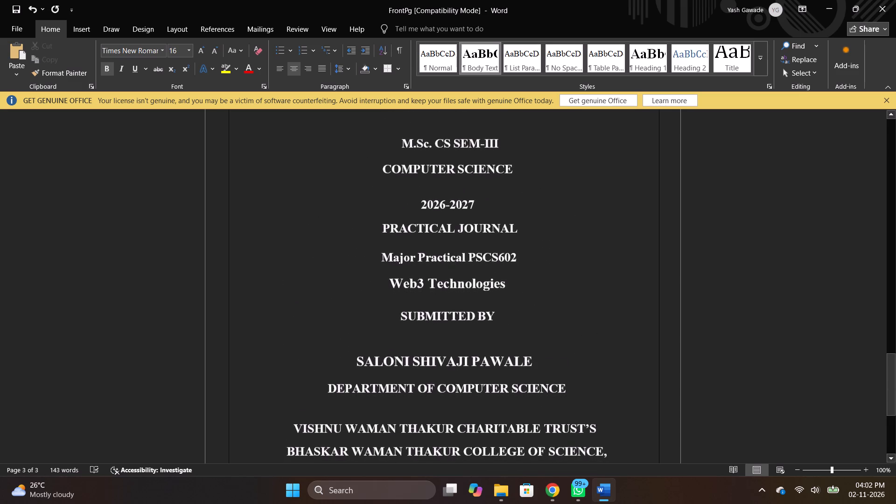
scroll(417, 263, "up", 1)
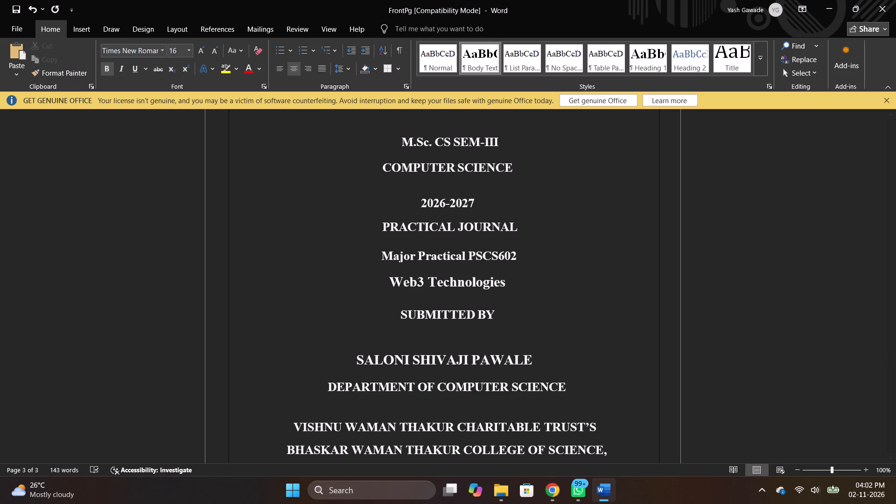
scroll(519, 261, "down", 12)
scroll(519, 261, "up", 4)
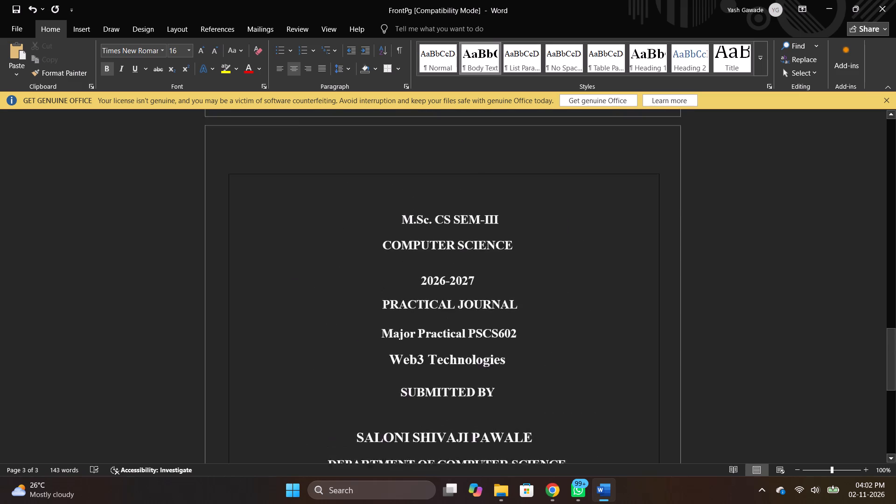
Examine the heading lines and overall layout of the first and second cover pages for comparison with the third.
scroll(519, 261, "up", 2)
scroll(519, 261, "down", 1)
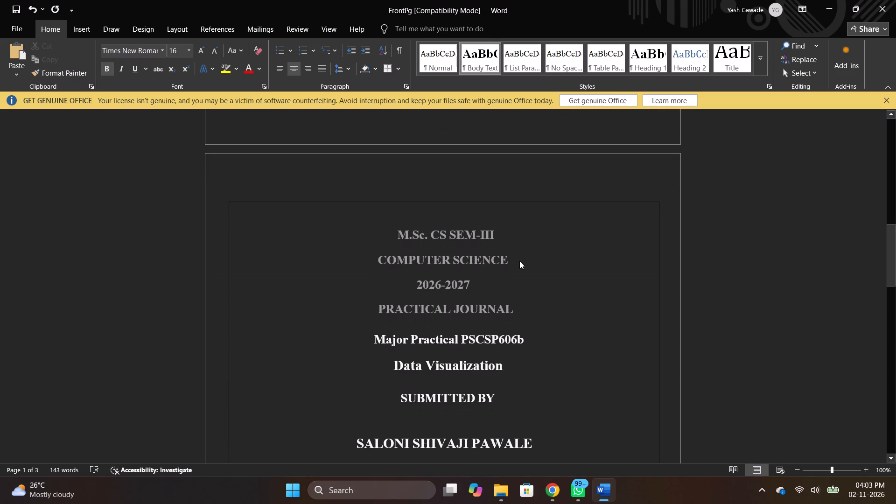
scroll(519, 261, "up", 2)
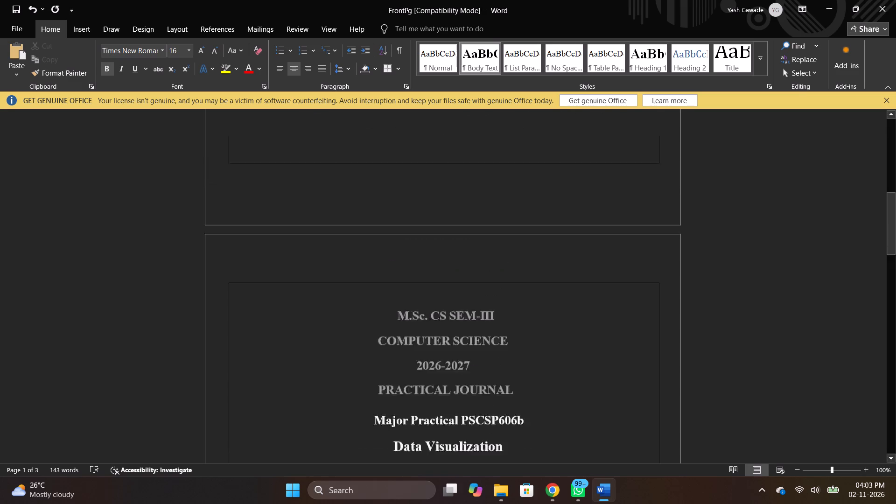
scroll(519, 261, "up", 2)
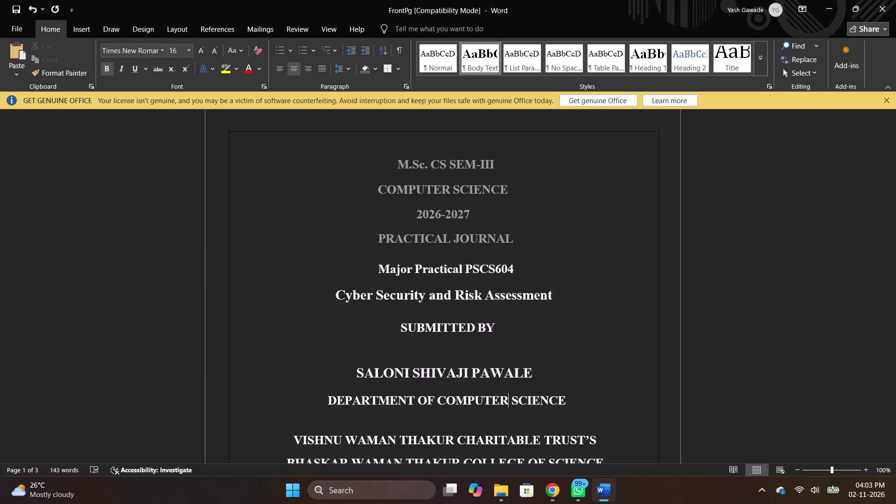
scroll(519, 261, "up", 9)
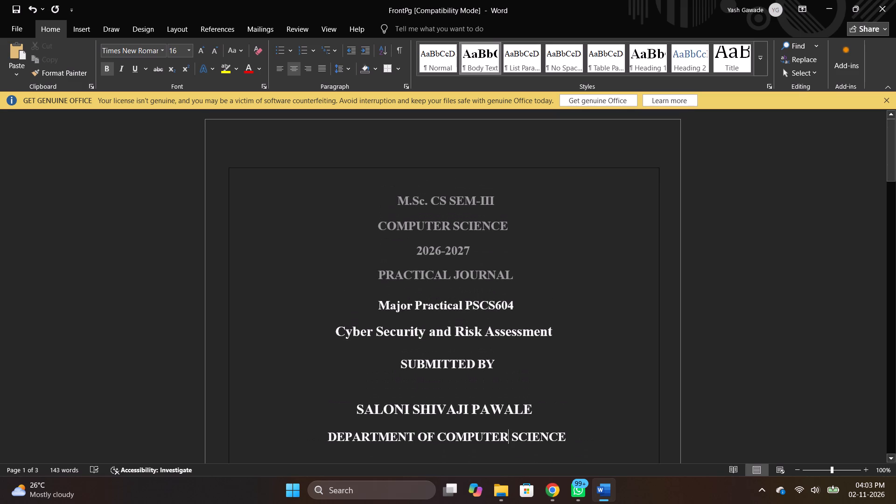
scroll(519, 261, "up", 2)
scroll(464, 224, "up", 3)
scroll(464, 224, "down", 3)
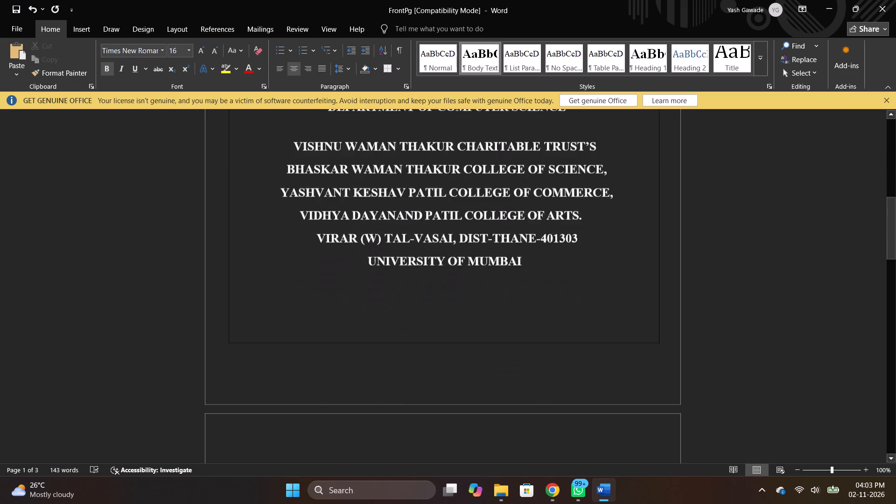
scroll(464, 224, "down", 4)
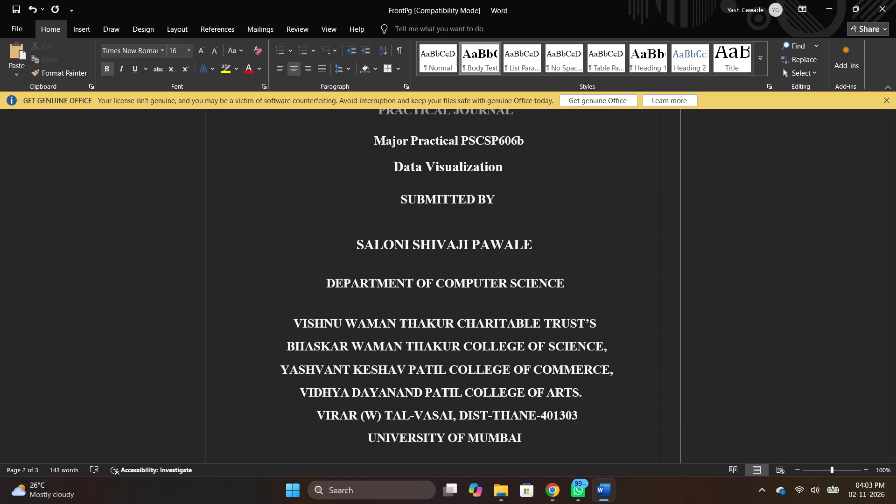
Compare the second and third cover pages' heading spacing and overall layout, from M.Sc. CS SEM-III down to the UNIVERSITY OF MUMBAI line.
scroll(464, 224, "down", 3)
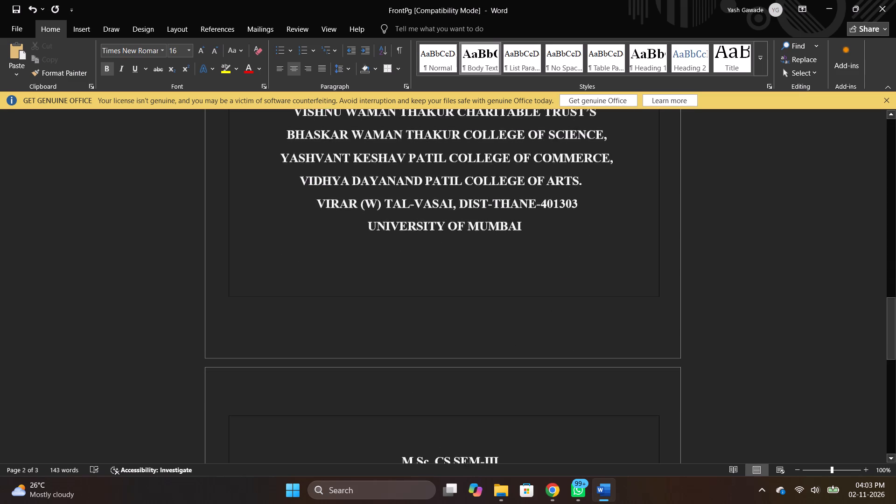
scroll(464, 224, "up", 15)
scroll(464, 224, "down", 2)
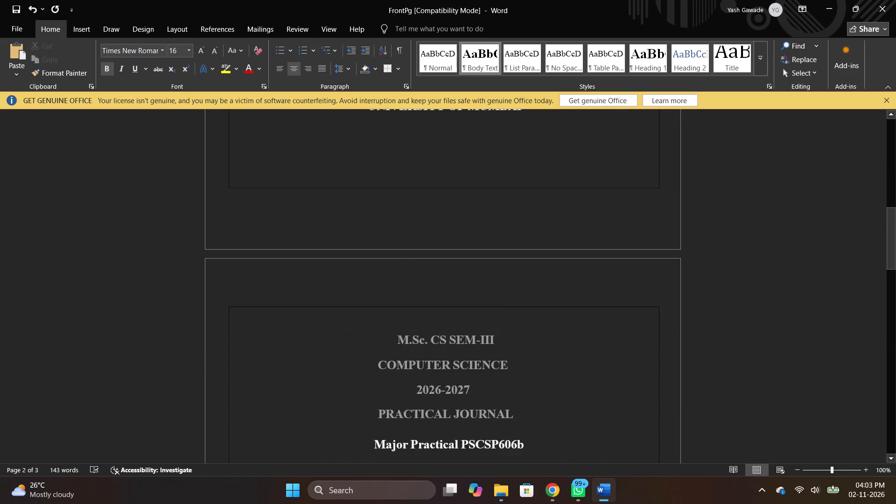
scroll(464, 224, "down", 6)
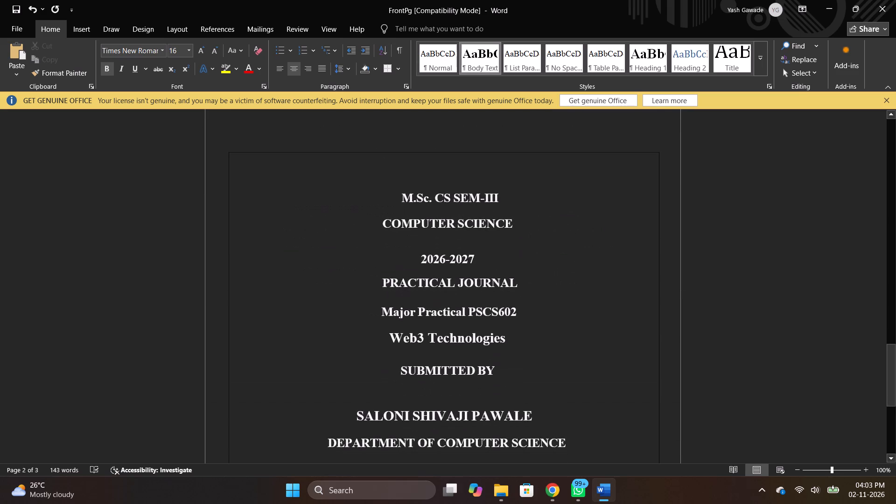
scroll(464, 224, "down", 3)
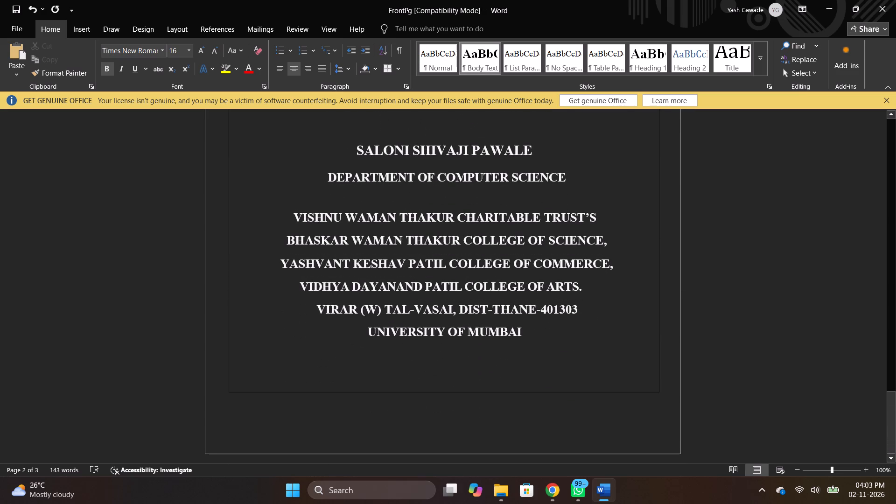
scroll(464, 224, "up", 6)
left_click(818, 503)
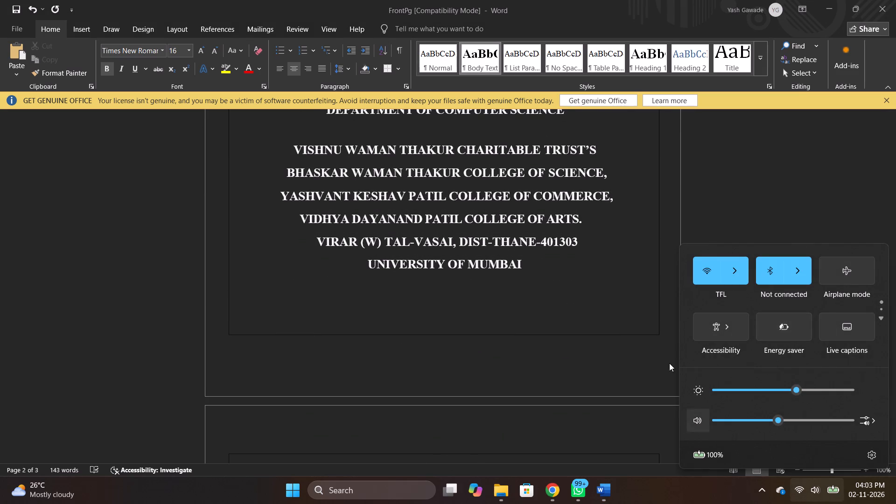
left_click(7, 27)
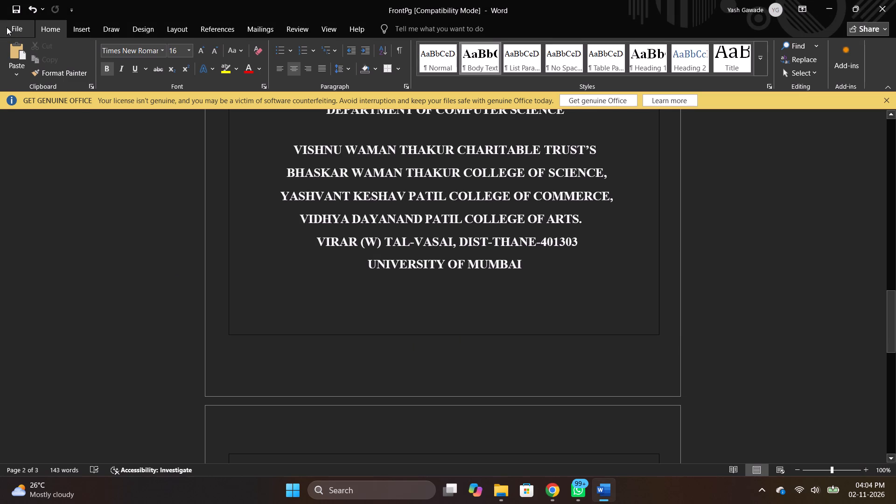
Open the Word Options dialog on its General settings.
left_click(7, 27)
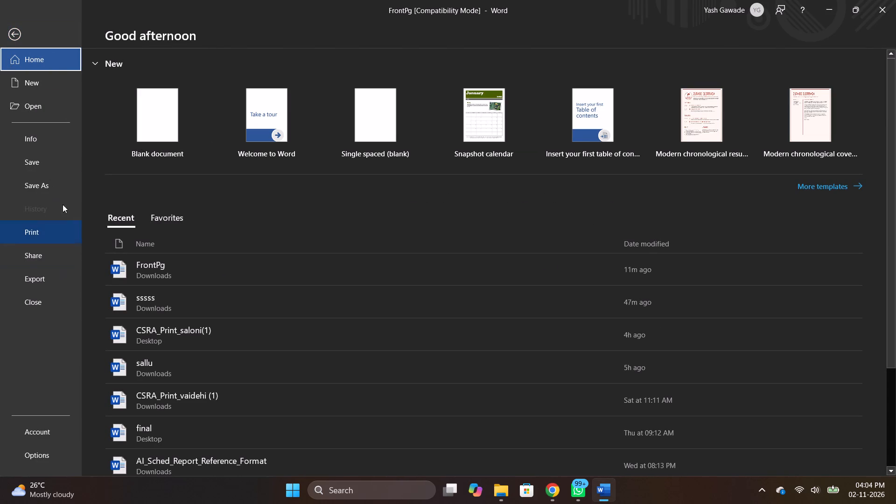
left_click(57, 455)
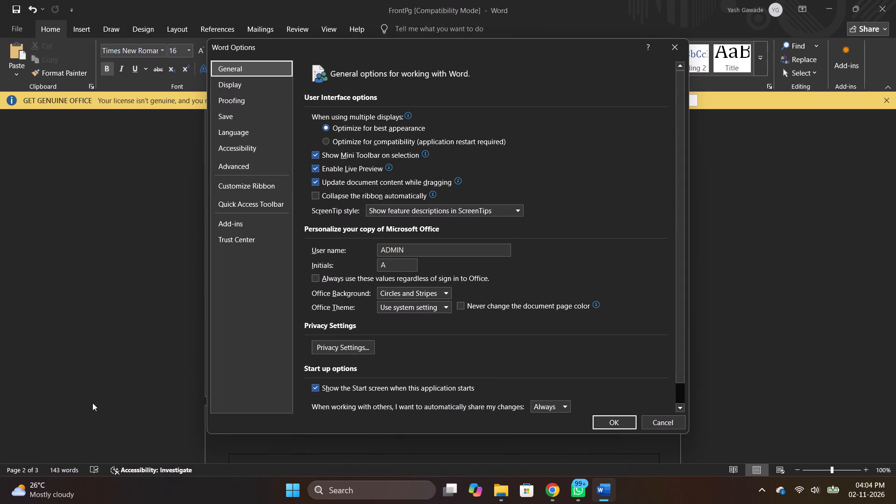
Look through the advanced Word options down to the layout compatibility settings, and close the options.
left_click(231, 173)
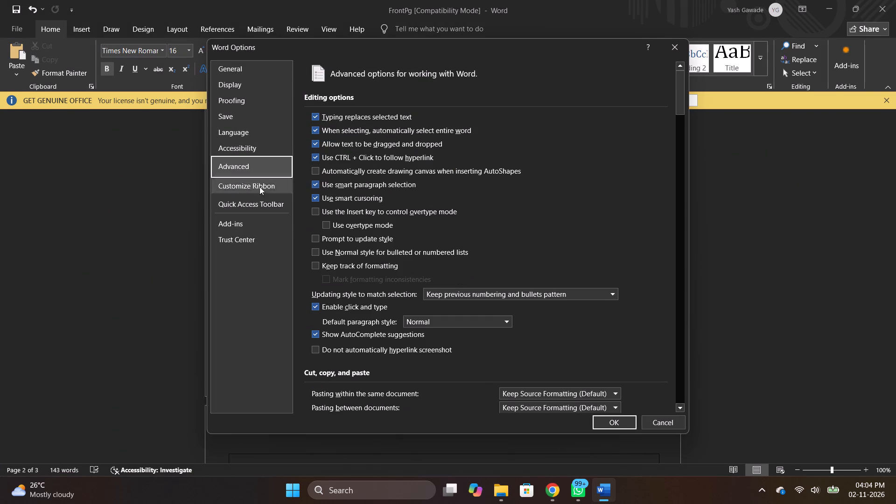
scroll(423, 395, "down", 18)
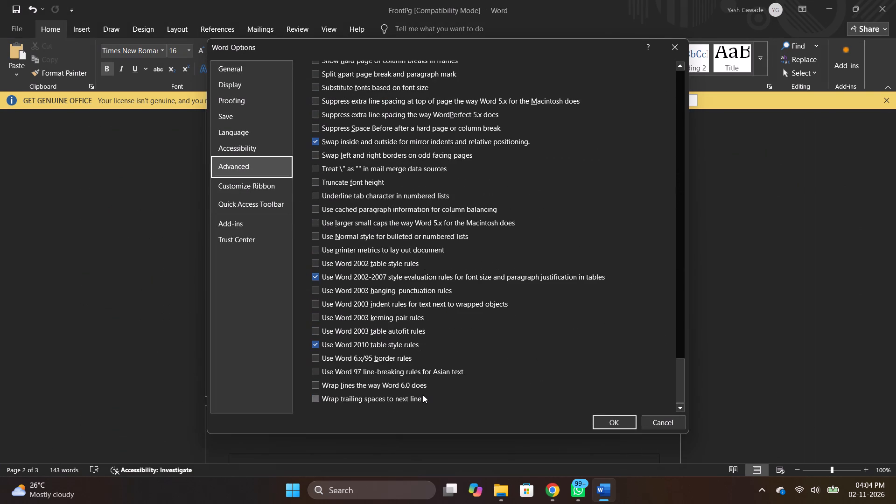
scroll(423, 395, "down", 7)
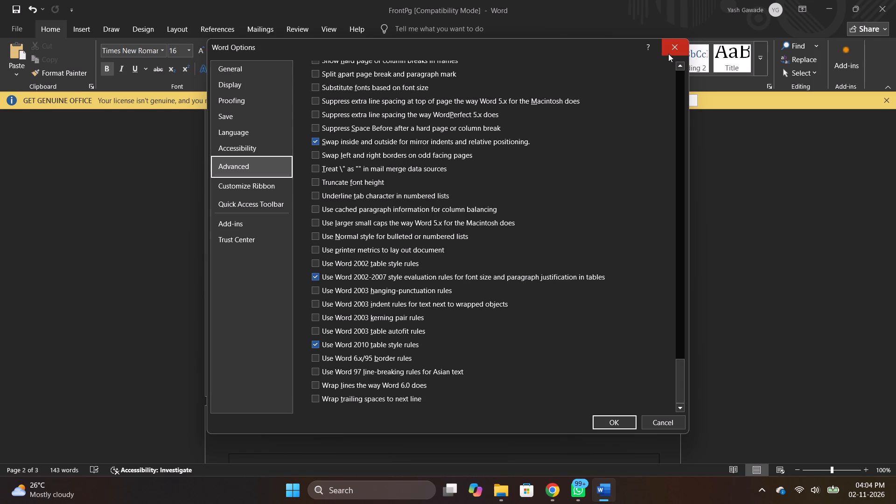
left_click(668, 54)
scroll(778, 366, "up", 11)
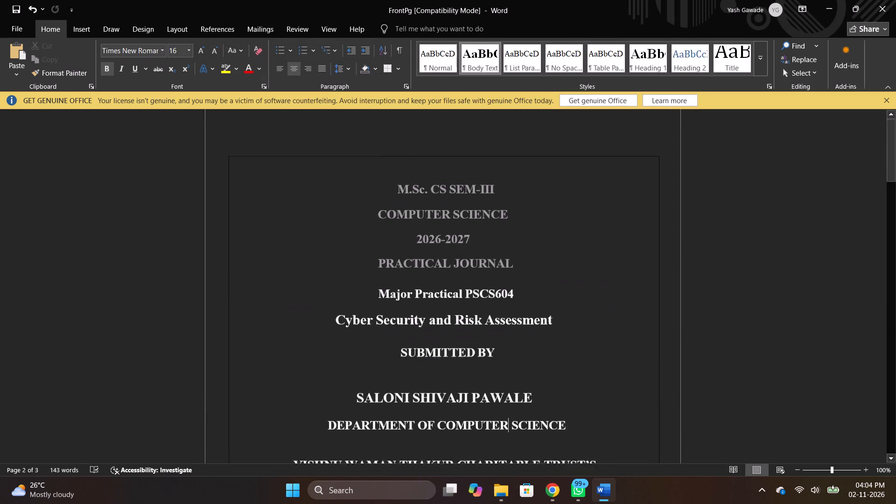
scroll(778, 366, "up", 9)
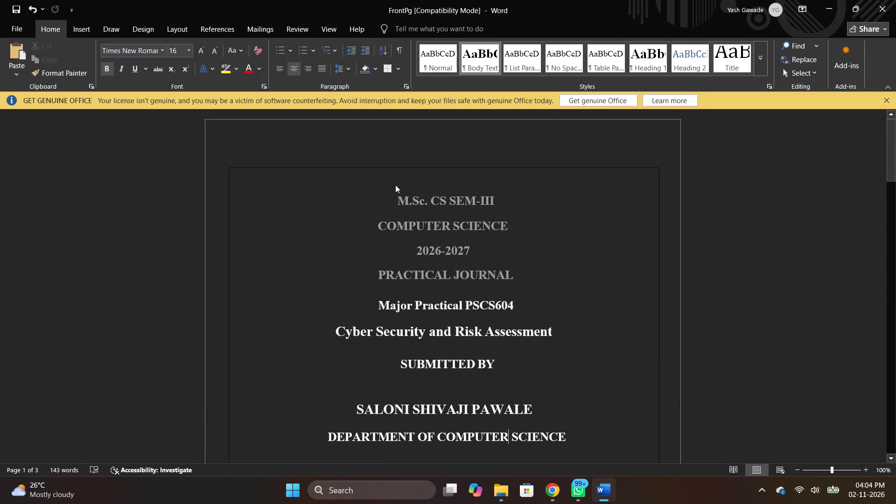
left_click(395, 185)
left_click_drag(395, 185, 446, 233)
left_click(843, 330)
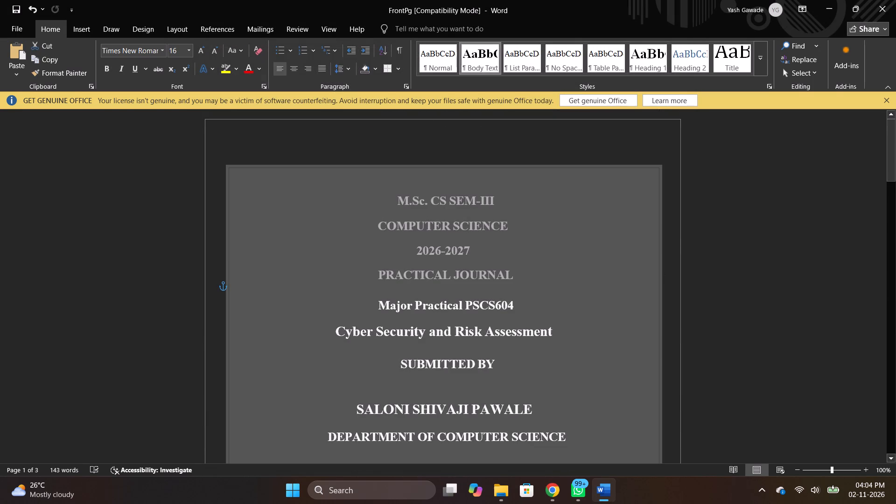
Examine the header areas of all three cover pages in header editing mode, and return to the document body.
scroll(843, 330, "down", 5)
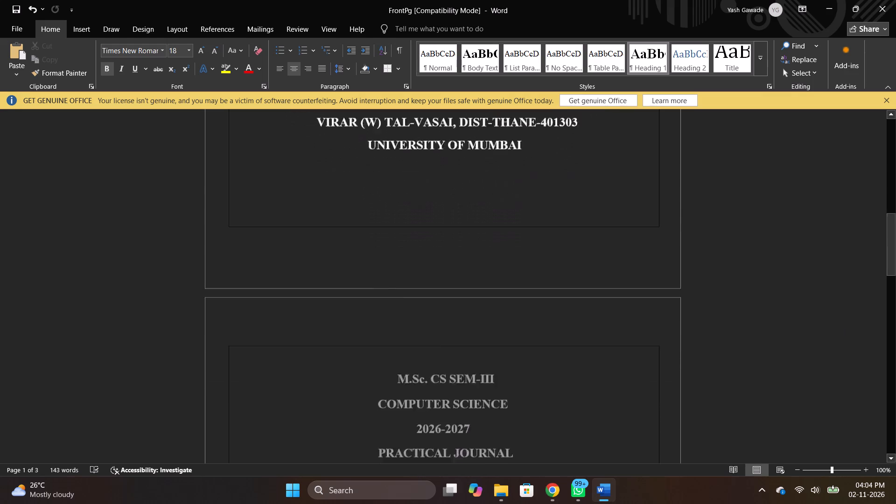
scroll(843, 330, "down", 2)
double_click(479, 296)
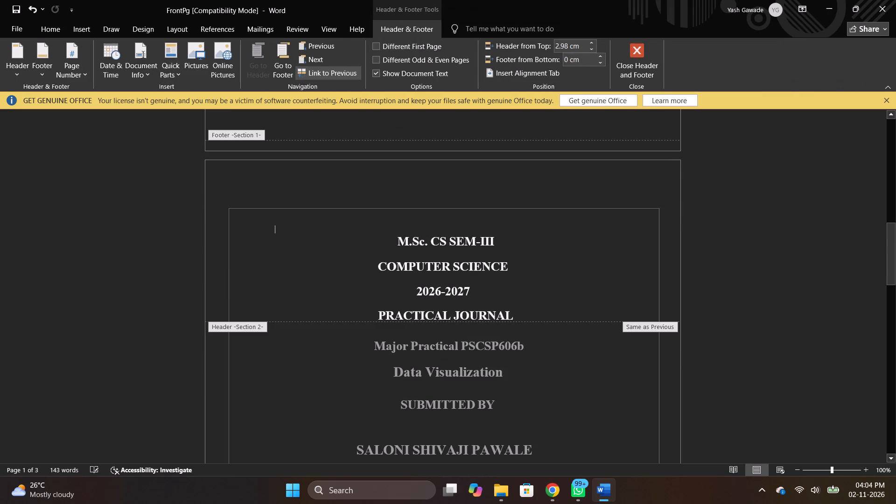
scroll(644, 321, "down", 6)
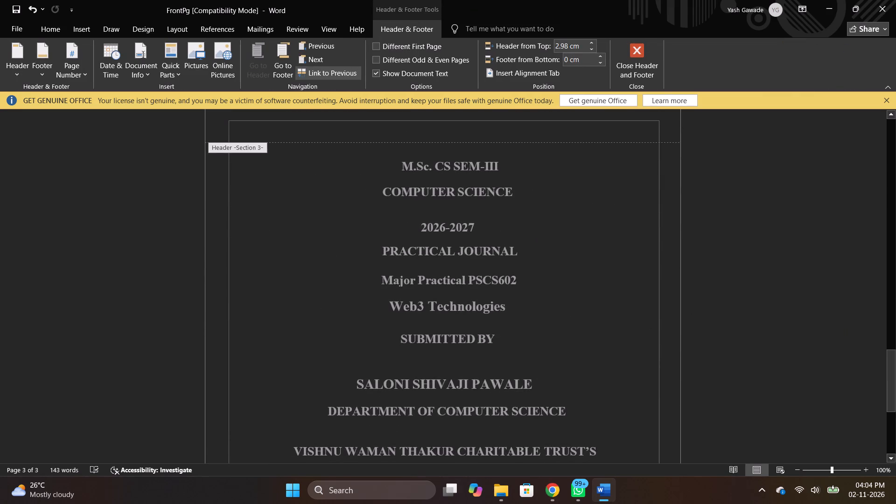
left_click(711, 287)
left_click(711, 287)
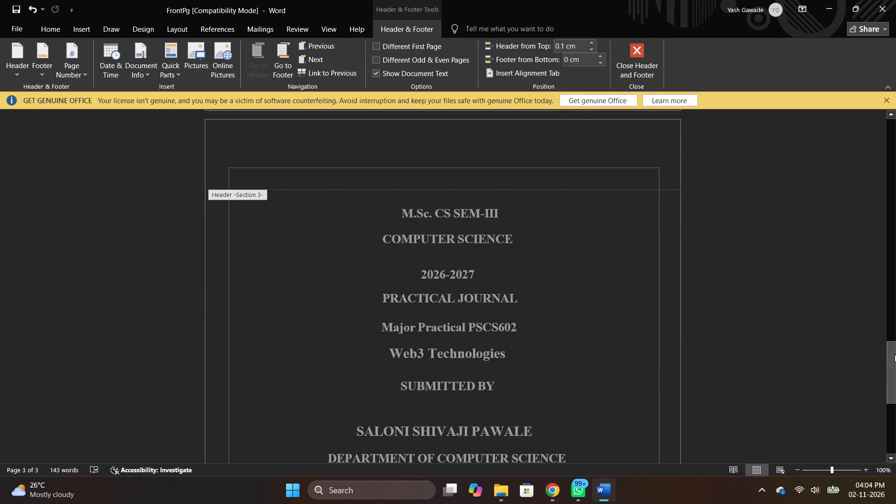
left_click_drag(895, 358, 895, 433)
scroll(753, 226, "up", 7)
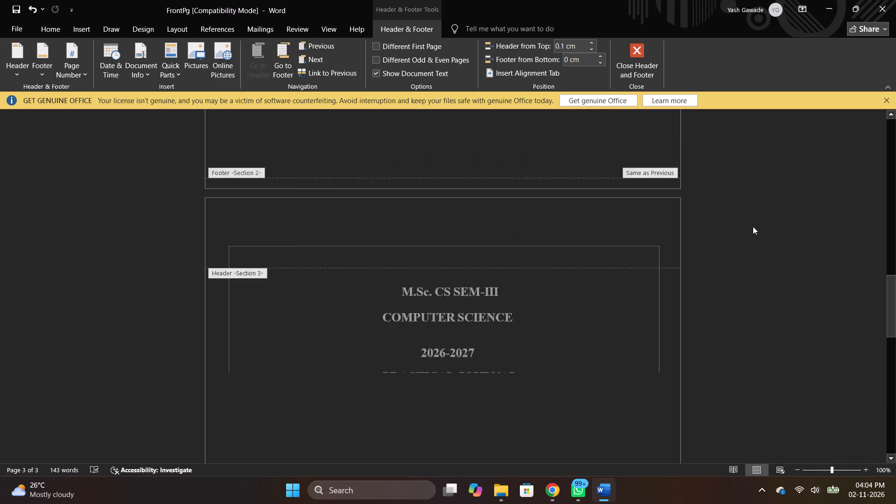
scroll(753, 226, "up", 14)
left_click(56, 257)
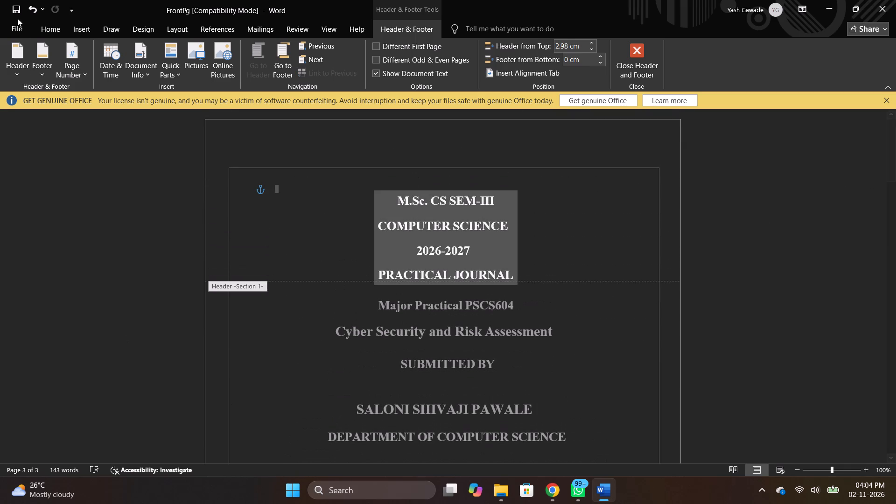
left_click(15, 27)
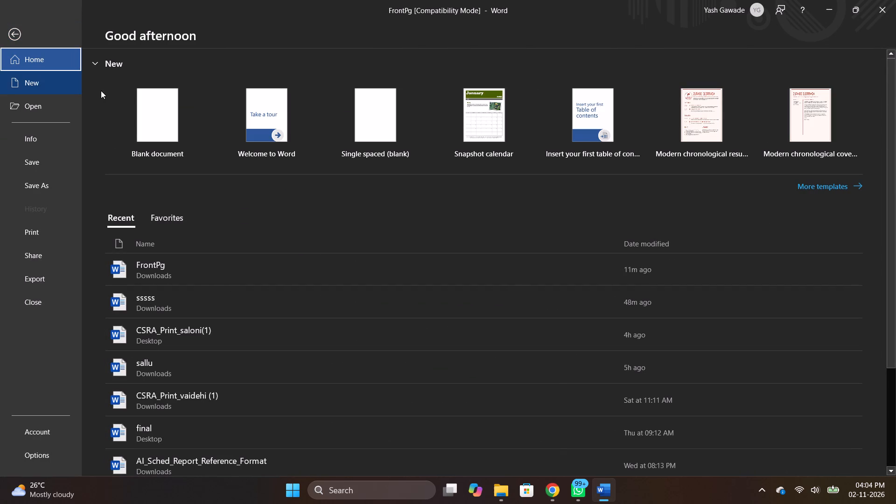
left_click(3, 45)
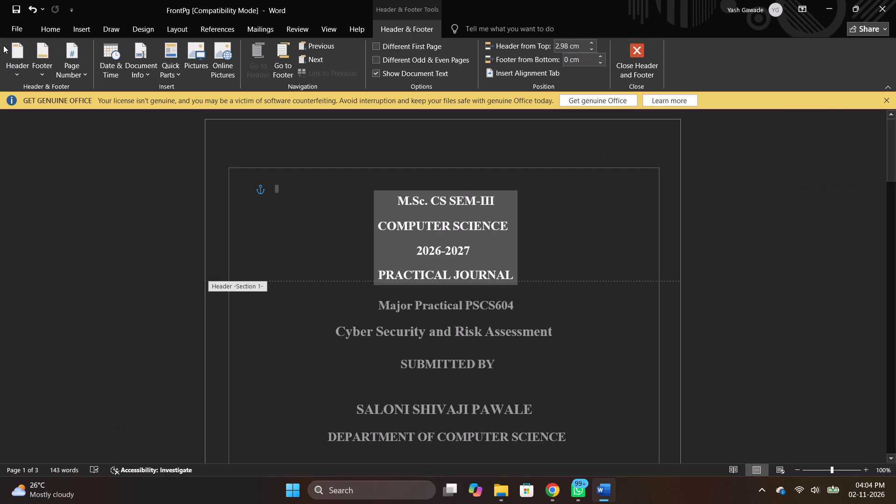
scroll(396, 279, "up", 3, "ctrl")
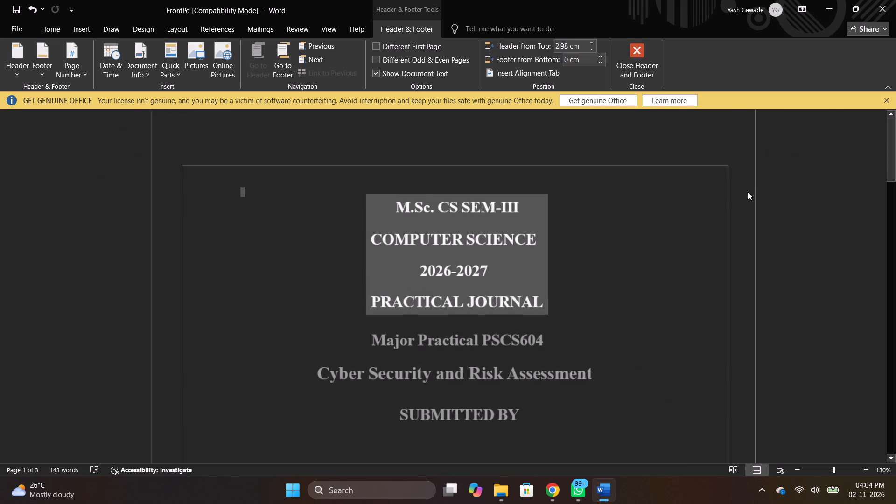
left_click(812, 183)
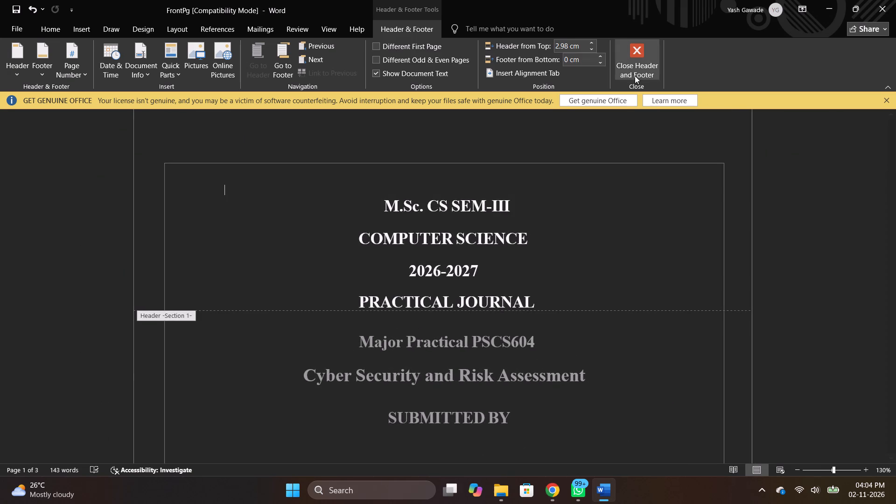
left_click(633, 74)
Save the document to the Desktop as a PDF named FrontPage.
scroll(594, 371, "up", 14)
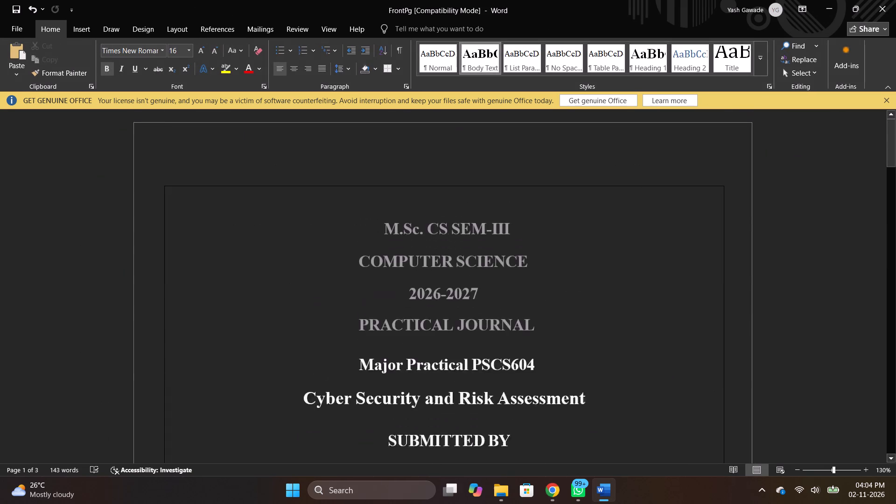
scroll(594, 371, "up", 2)
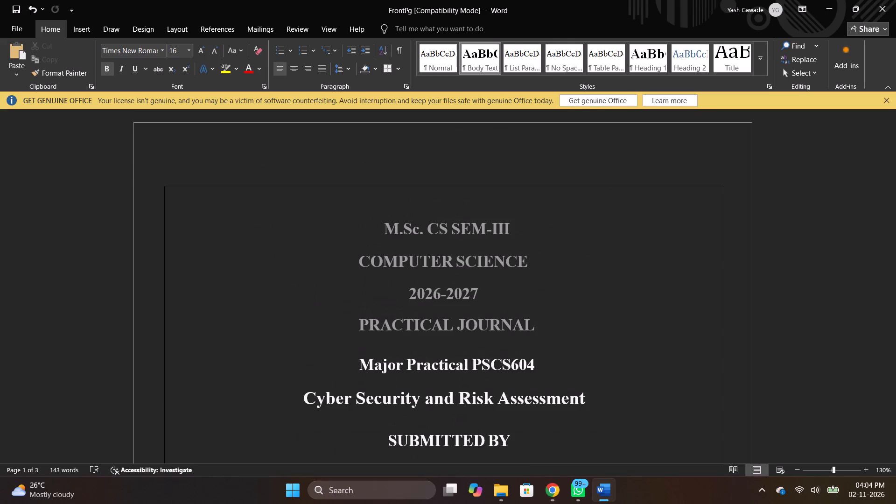
left_click(0, 32)
left_click(43, 174)
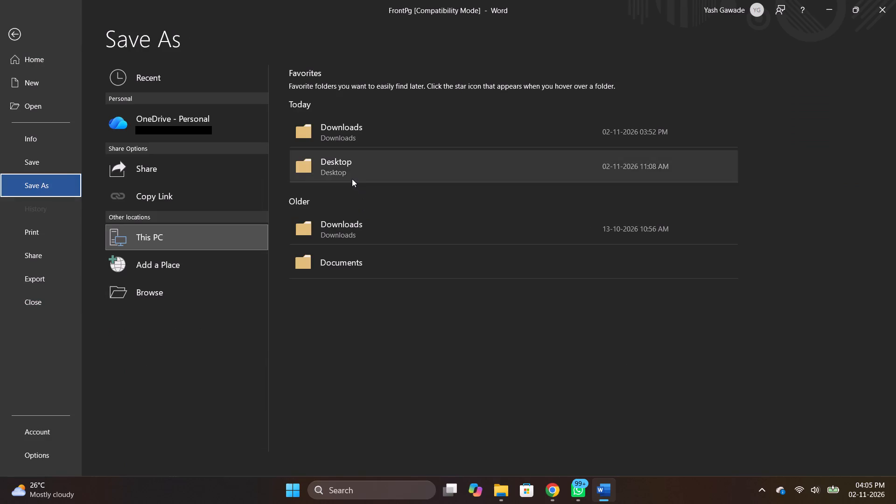
left_click(352, 179)
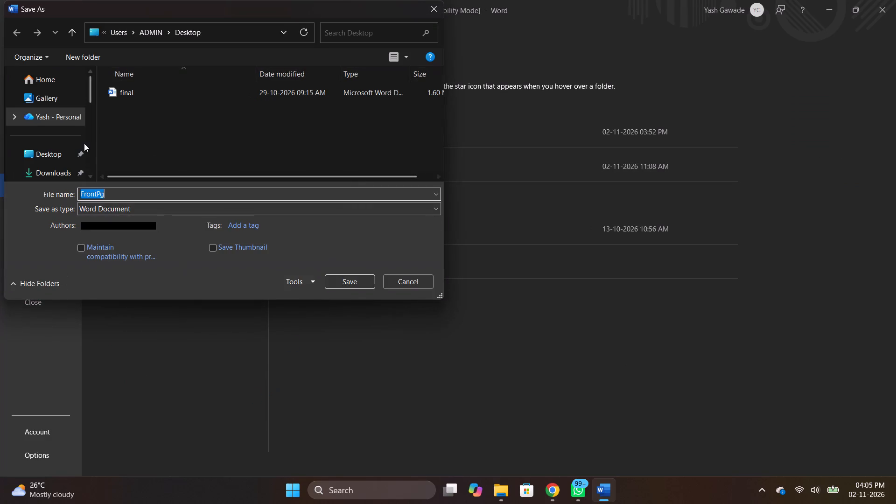
left_click(112, 190)
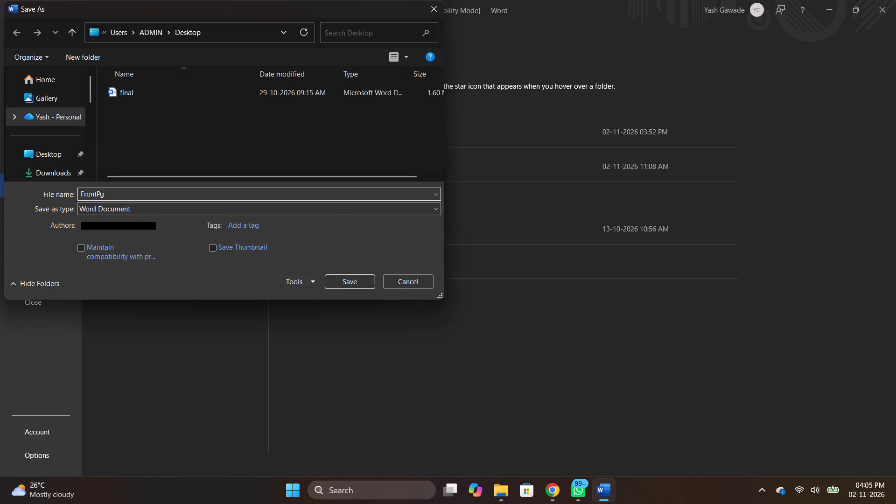
key("BackSpace")
type("age")
left_click(111, 209)
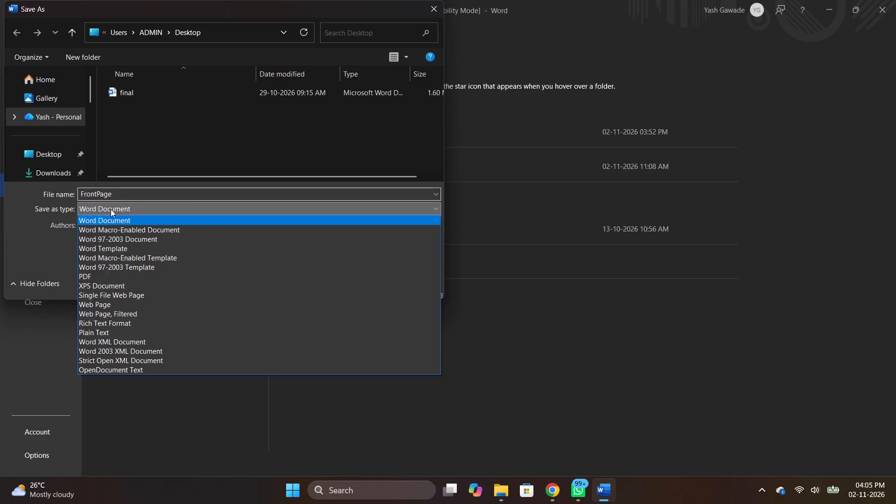
left_click(140, 279)
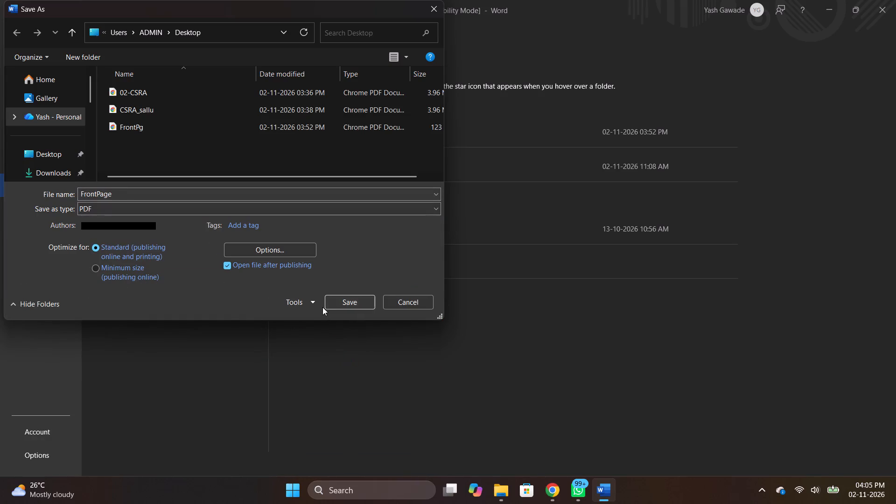
left_click(335, 302)
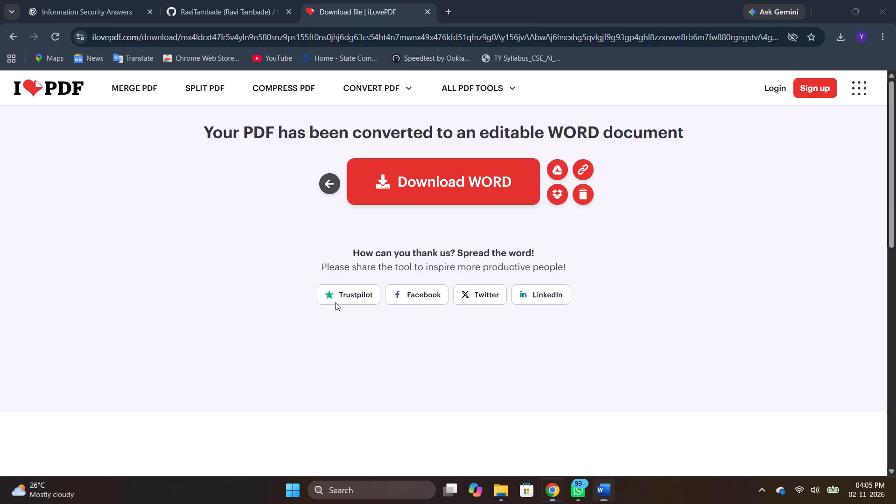
Review all three cover pages in the exported FrontPage PDF in Chrome, down to the Web3 Technologies page.
scroll(488, 284, "down", 3)
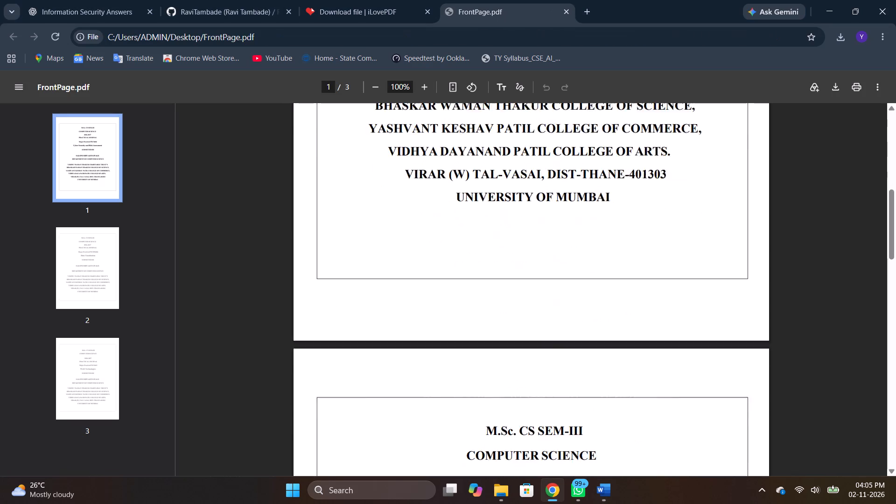
scroll(488, 284, "down", 11)
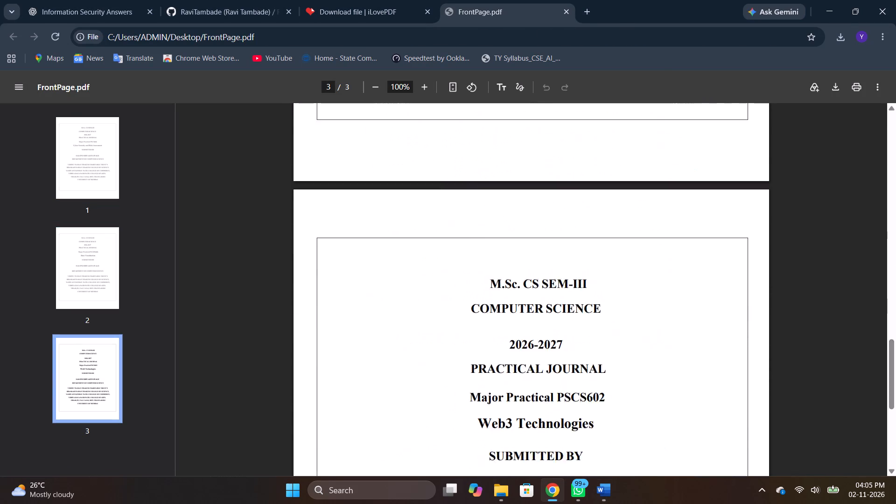
scroll(488, 284, "down", 2)
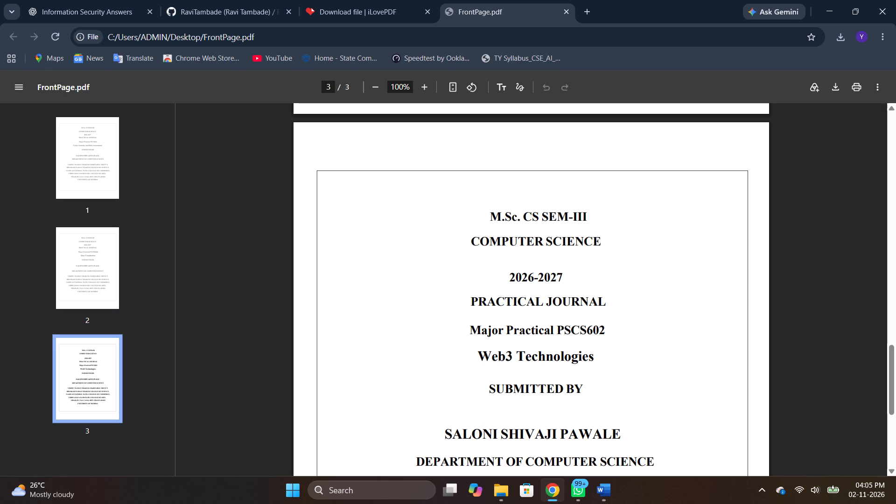
scroll(488, 284, "up", 8)
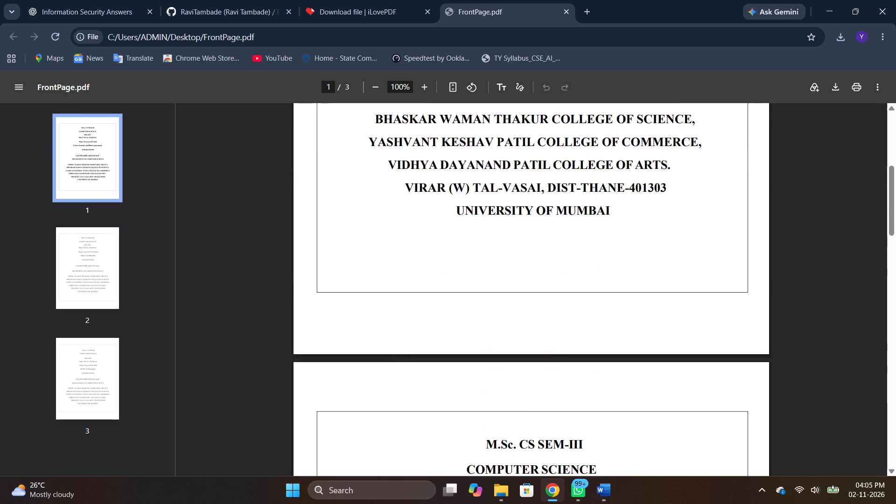
scroll(488, 284, "up", 2)
right_click(488, 284)
scroll(488, 284, "down", 4)
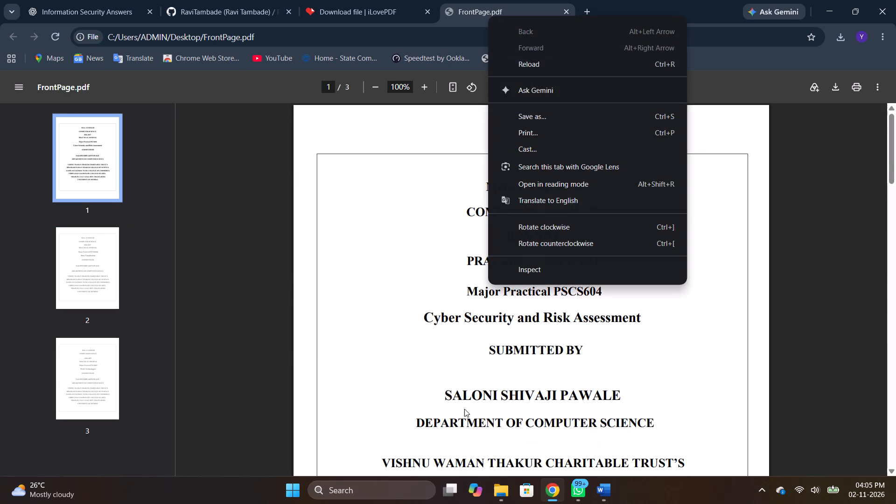
left_click(464, 409)
scroll(464, 409, "down", 12)
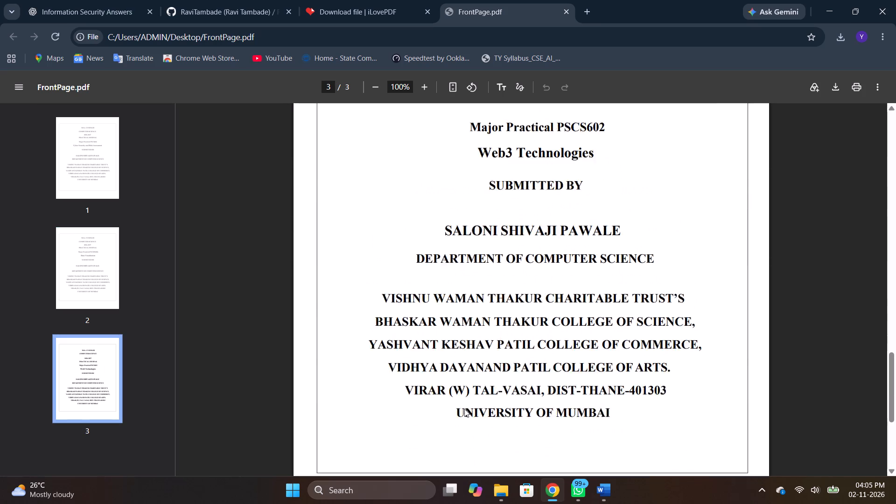
Check the PDF's Data Visualization and Cyber Security and Risk Assessment cover pages, working back to the top of the first page.
scroll(464, 409, "up", 3)
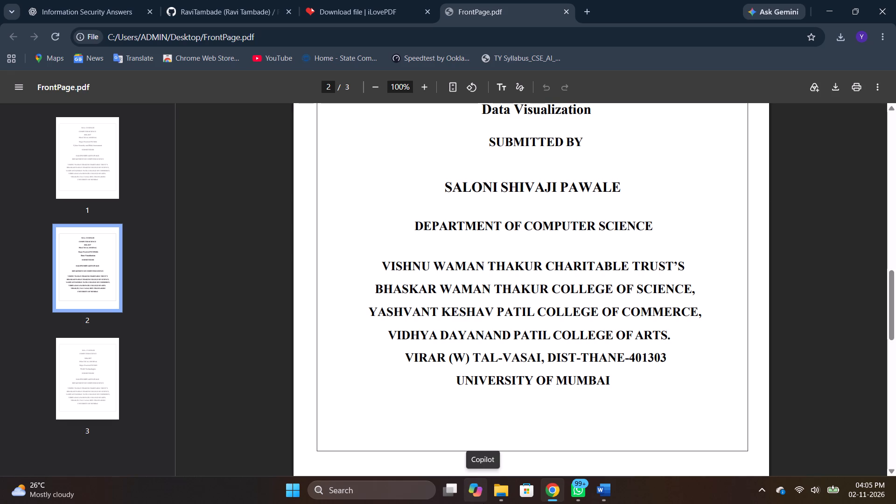
scroll(483, 503, "up", 3)
scroll(481, 238, "up", 7)
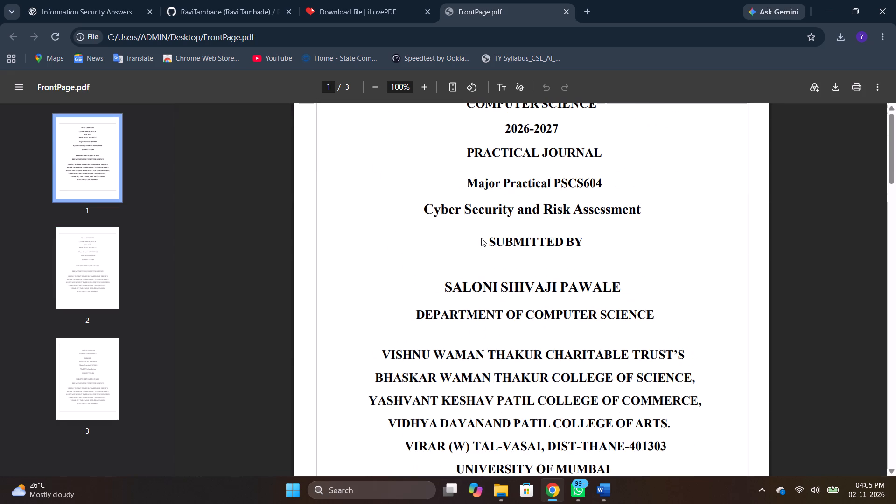
scroll(481, 238, "up", 5)
scroll(548, 344, "down", 2)
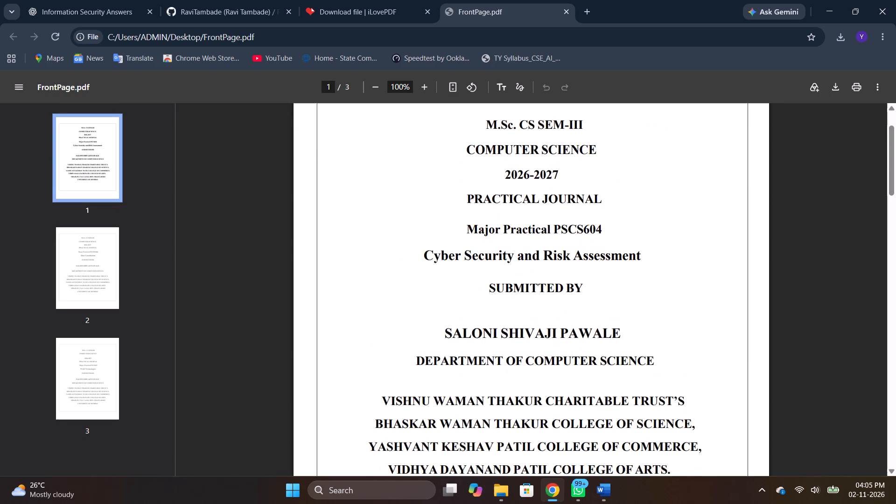
scroll(548, 344, "down", 4)
scroll(548, 344, "up", 6)
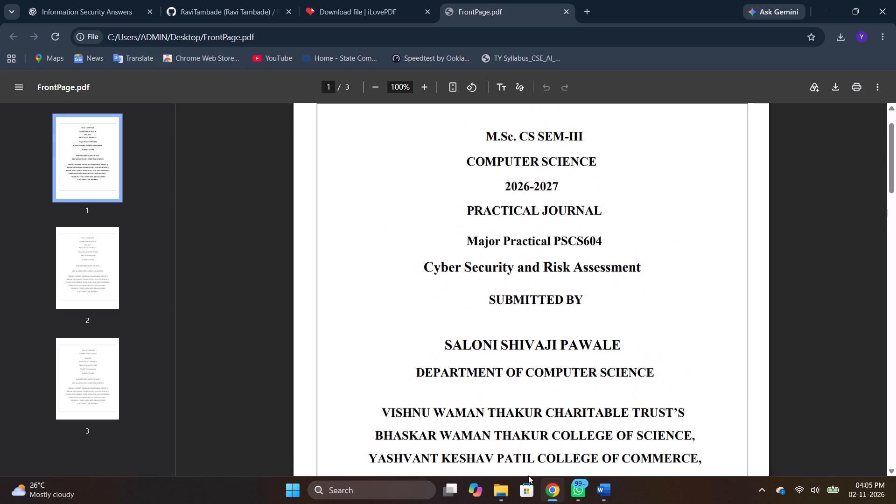
scroll(528, 476, "up", 5)
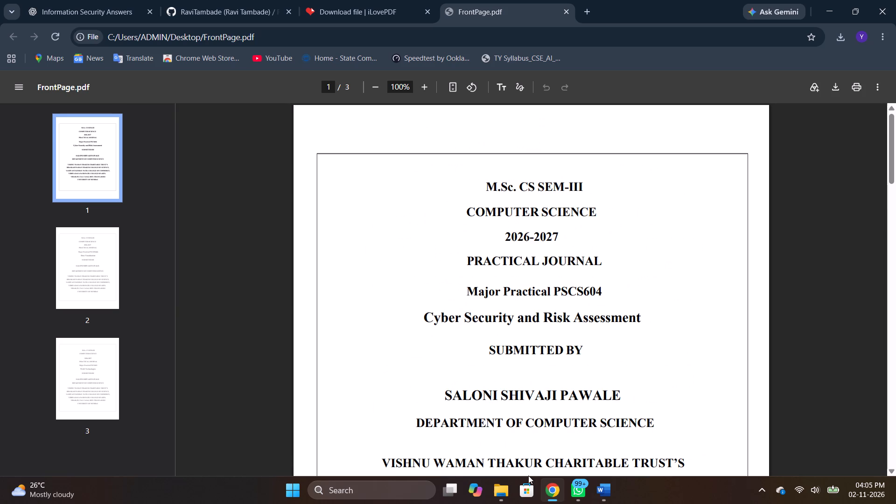
scroll(528, 476, "up", 2)
Compare the headings, practical codes and spacing across the PDF's three cover pages, from the first page to the end of the third.
scroll(528, 476, "down", 5)
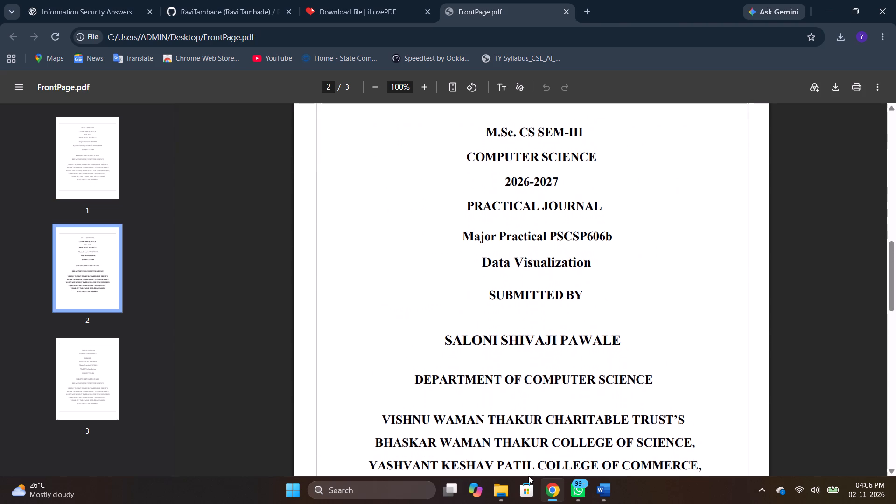
scroll(528, 476, "down", 5)
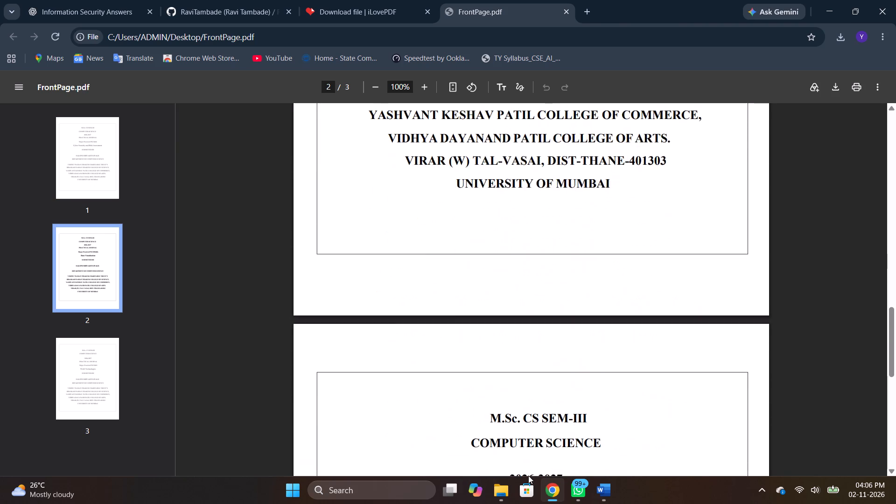
scroll(528, 476, "down", 4)
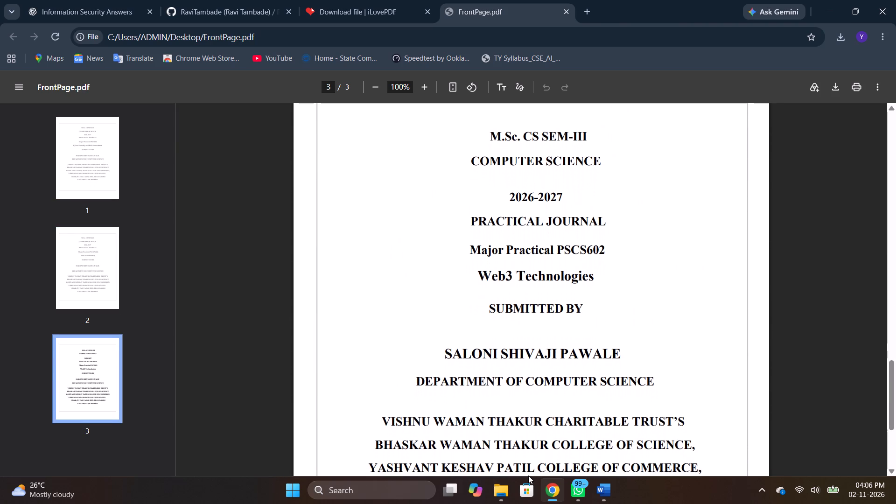
scroll(528, 476, "down", 4)
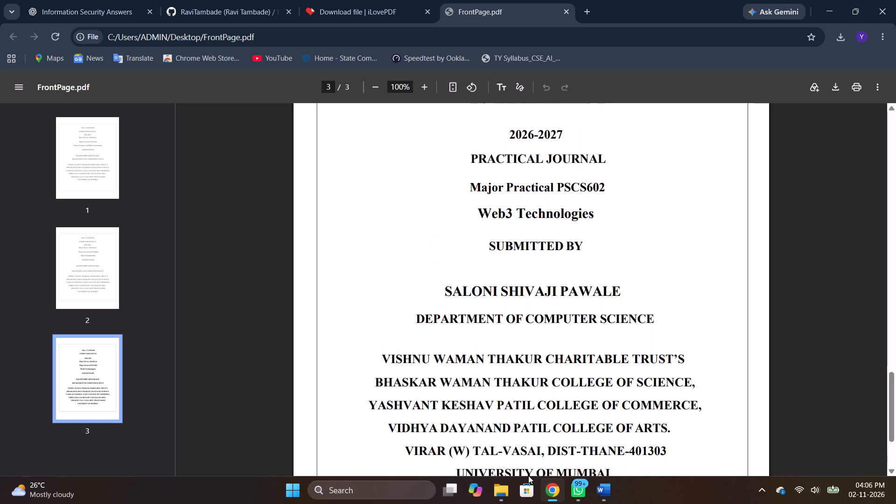
scroll(528, 476, "down", 4)
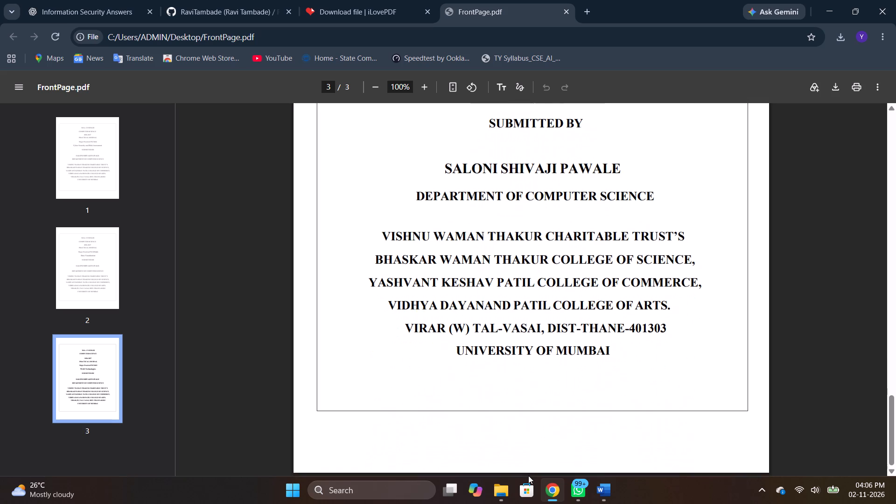
scroll(528, 476, "down", 2)
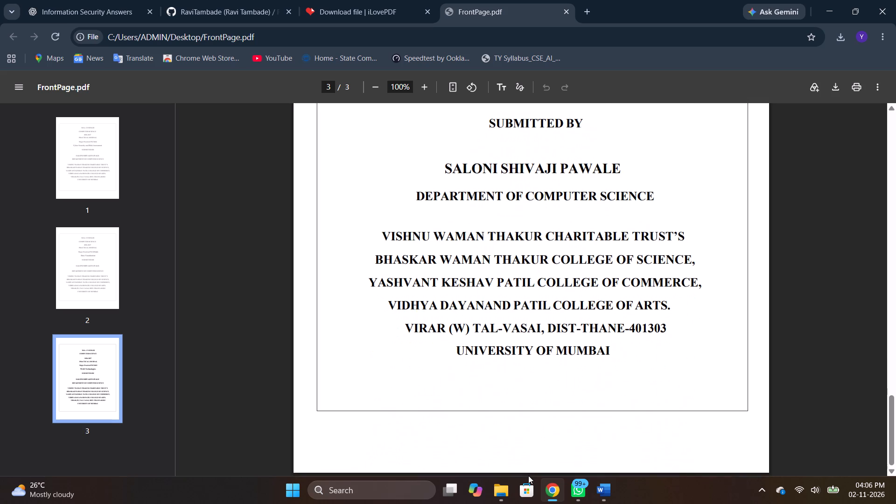
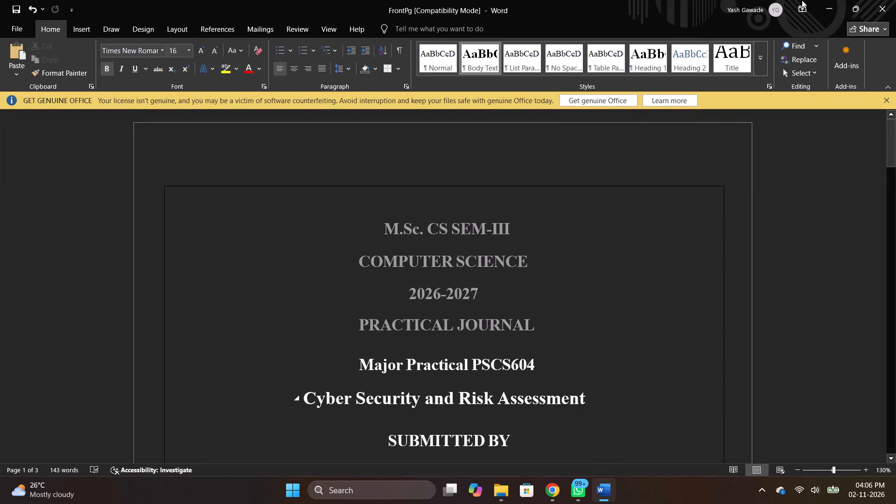
Switch to Word and close the FrontPg document.
left_click(873, 0)
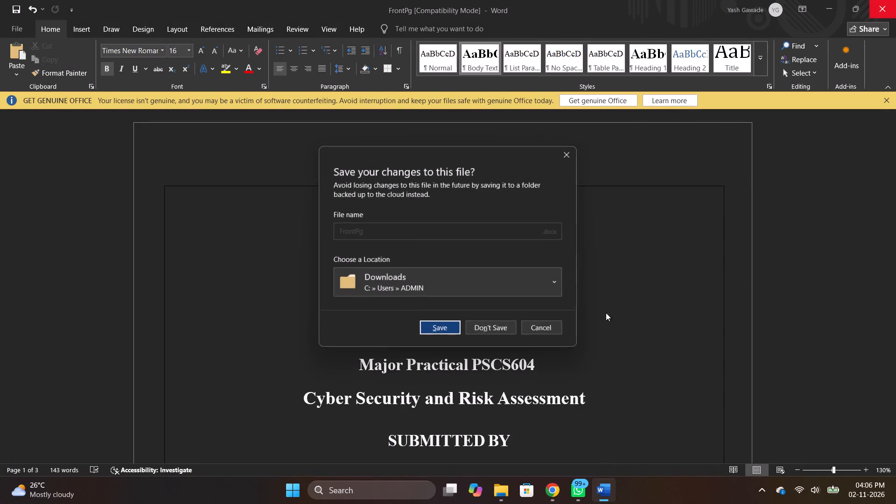
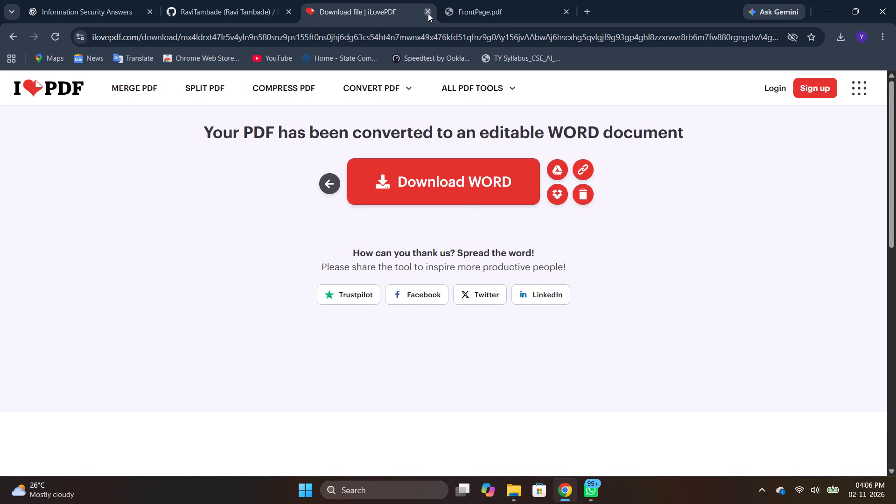
Close the iLovePDF download page, leaving FrontPage.pdf in view.
left_click(428, 14)
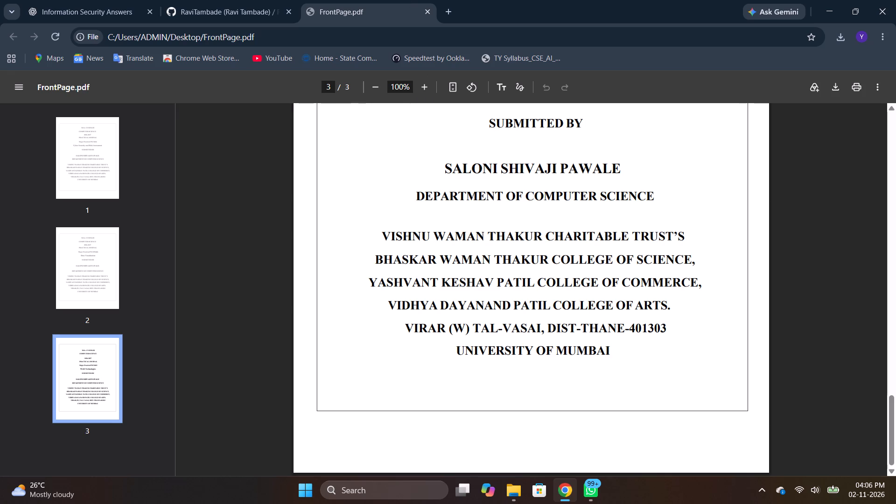
Proofread the trust, college, address and university lines on page 3 of FrontPage.pdf, following the text line by line.
left_click_drag(435, 238, 672, 230)
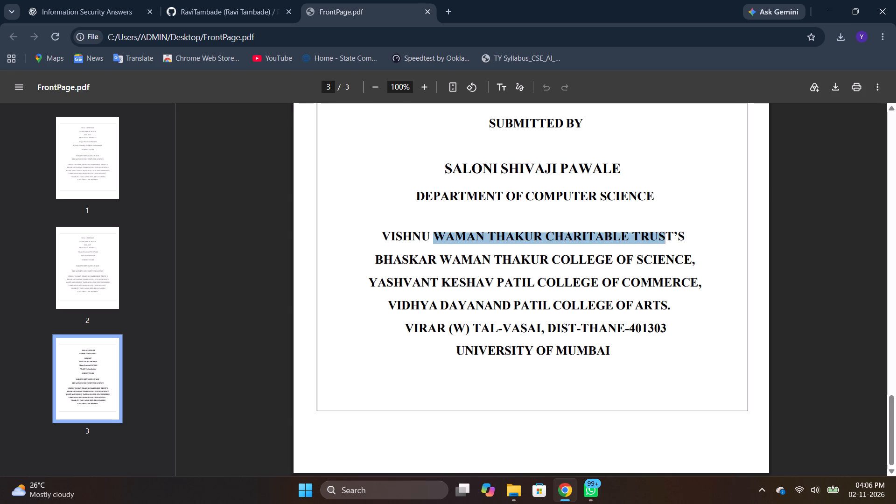
left_click_drag(672, 230, 722, 232)
left_click(384, 222)
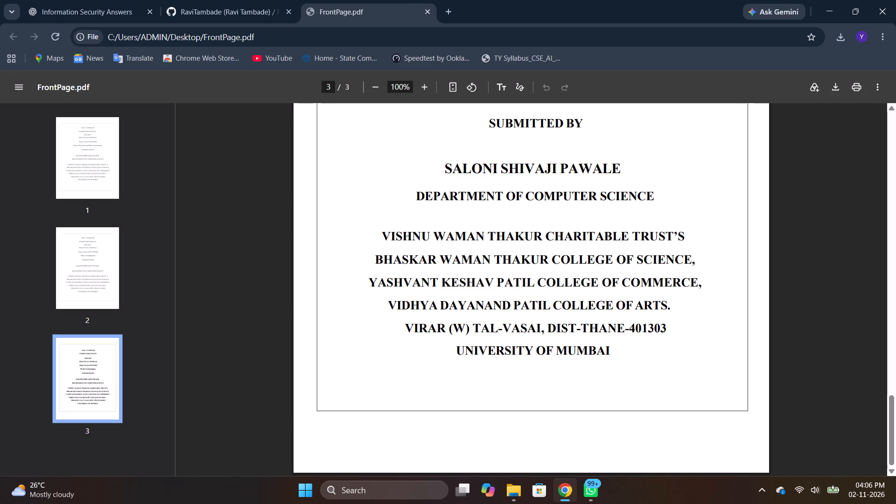
left_click_drag(382, 239, 736, 234)
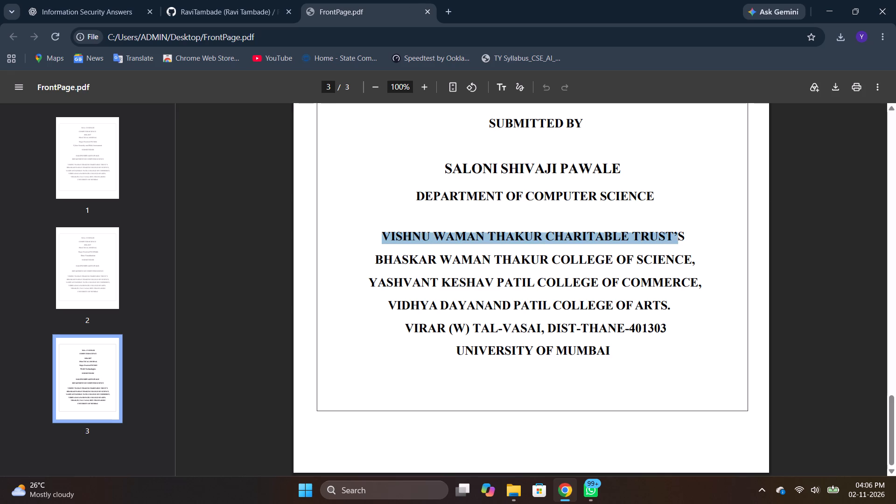
left_click_drag(736, 234, 650, 266)
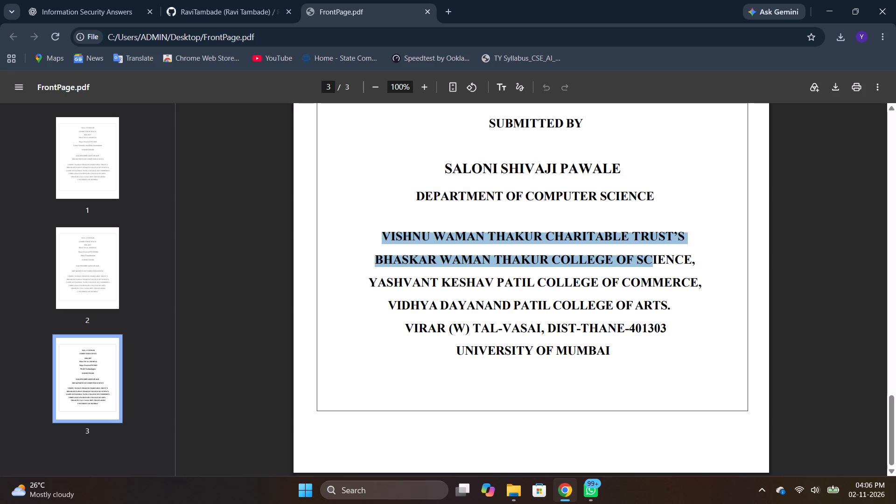
left_click_drag(650, 266, 360, 283)
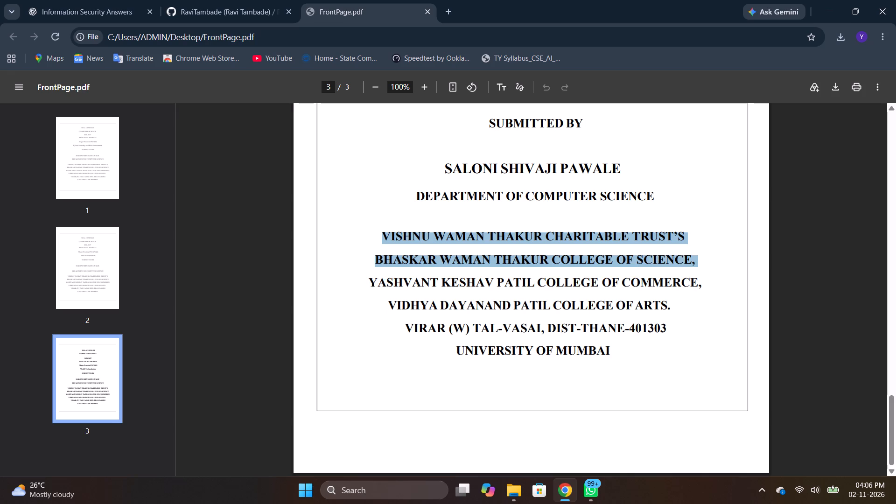
left_click_drag(360, 283, 746, 287)
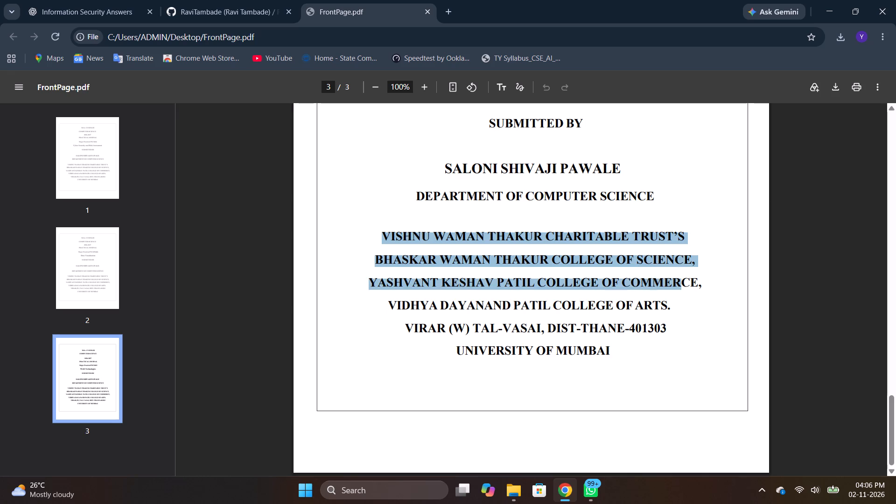
left_click_drag(746, 287, 419, 303)
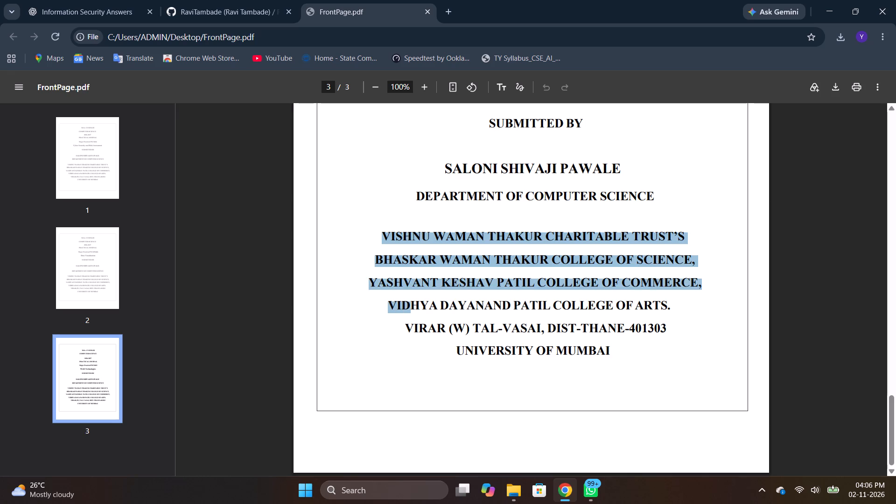
left_click_drag(419, 303, 529, 300)
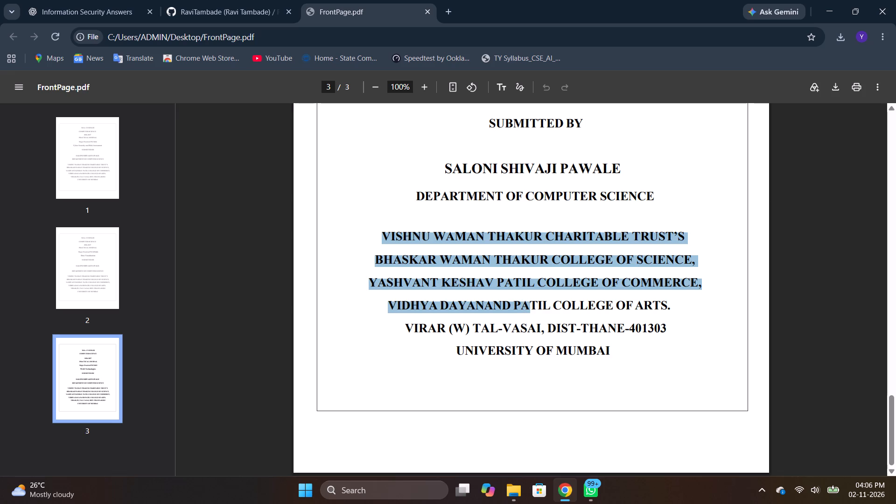
left_click_drag(529, 300, 376, 350)
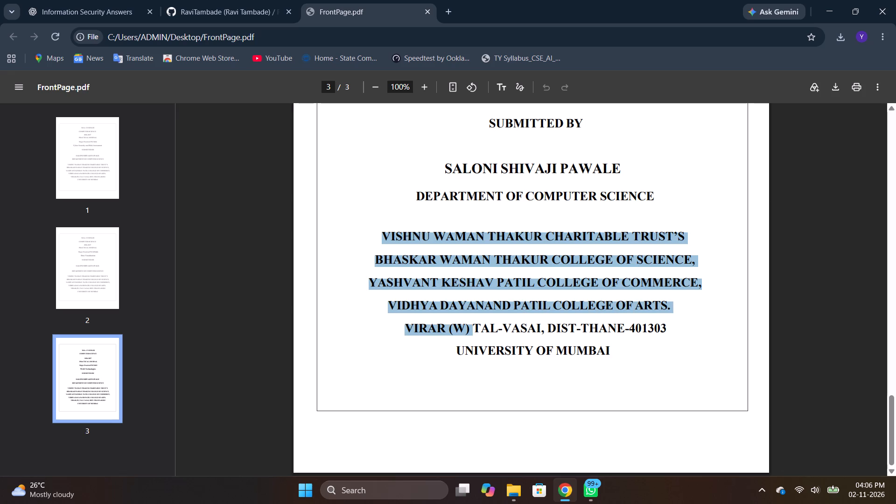
left_click_drag(376, 350, 549, 326)
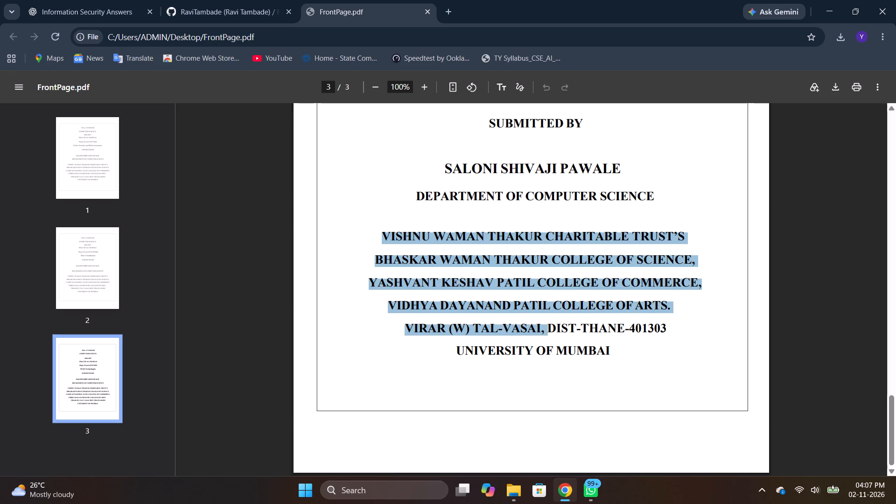
left_click_drag(549, 326, 501, 359)
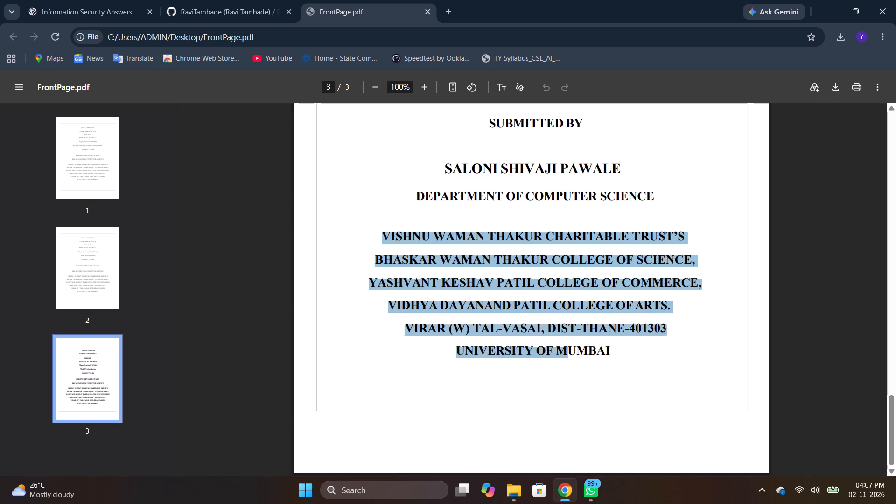
left_click_drag(501, 359, 650, 346)
left_click(650, 346)
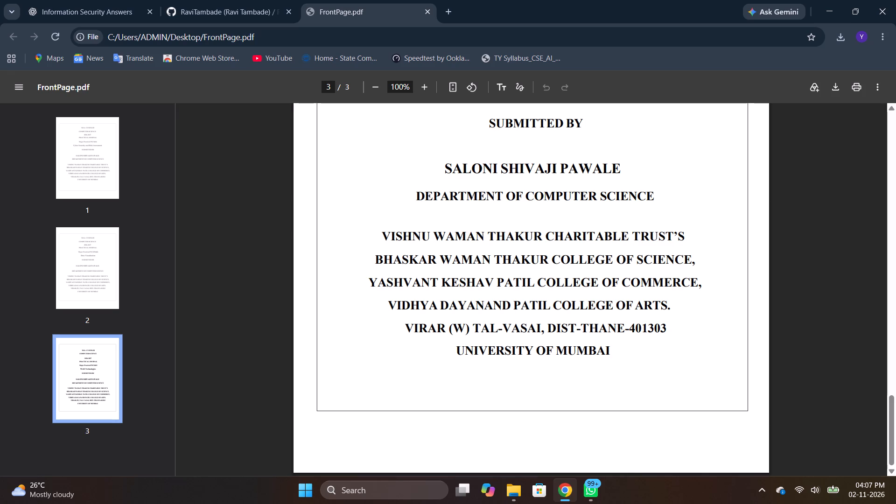
left_click_drag(368, 256, 686, 259)
scroll(619, 334, "up", 1)
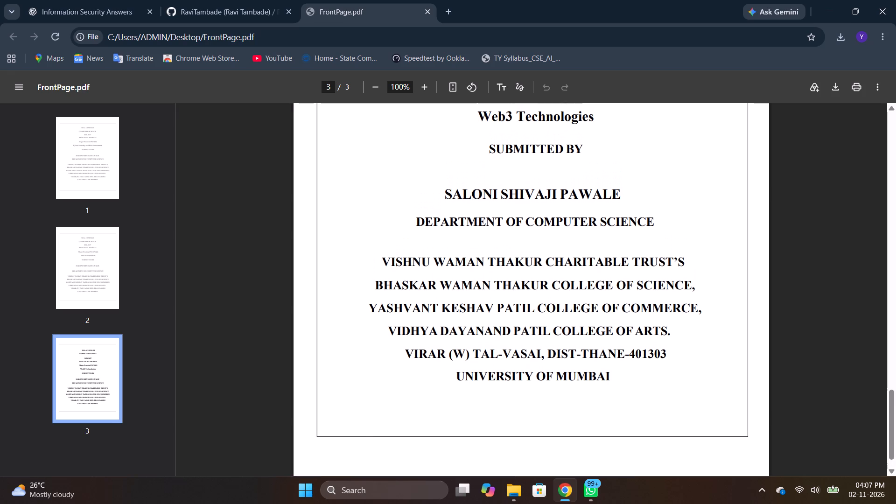
left_click_drag(391, 267, 609, 407)
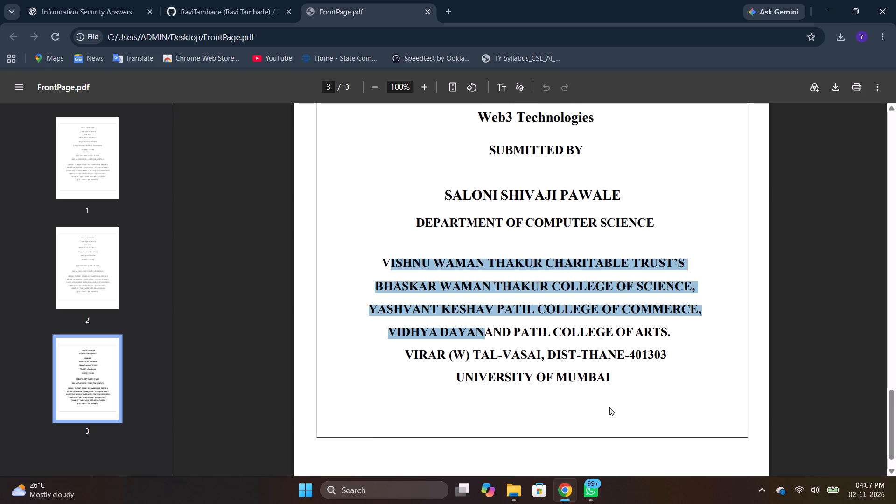
Clear the text selection from the trust and college lines on page 3 of FrontPage.pdf.
left_click(657, 370)
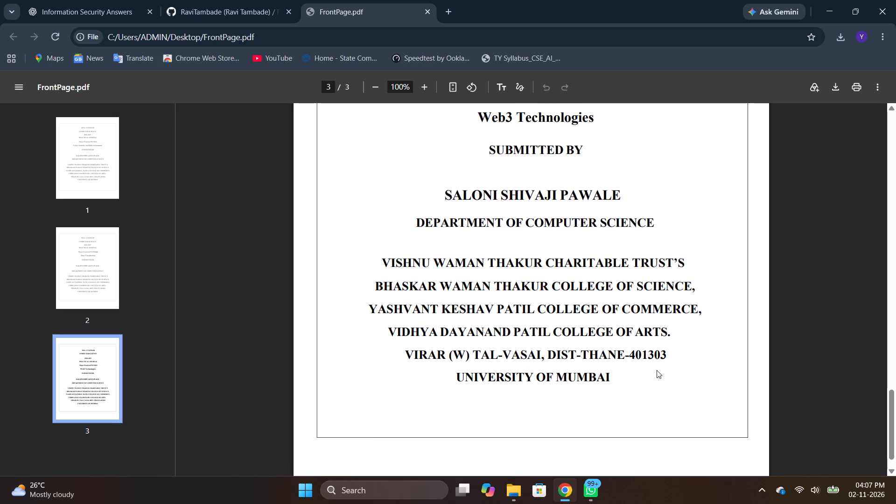
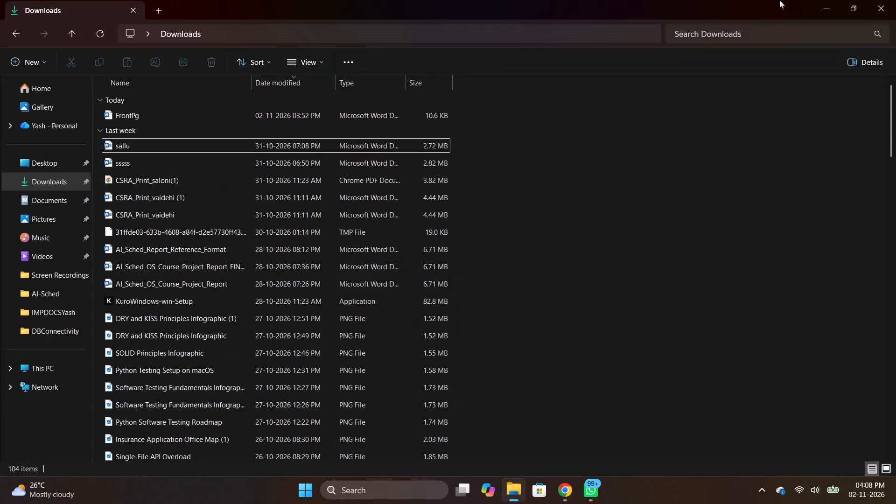
Close the Downloads folder window and the FrontPage.pdf page in Chrome, keeping the other web pages open.
left_click(895, 0)
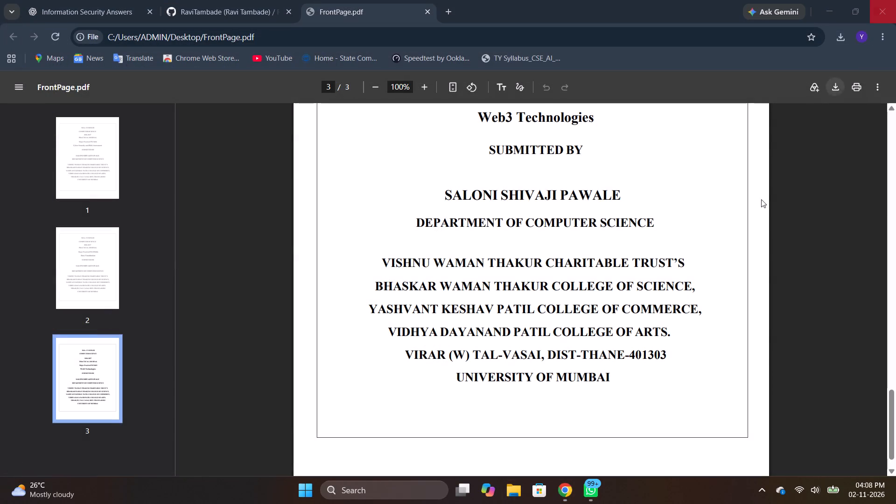
left_click(431, 11)
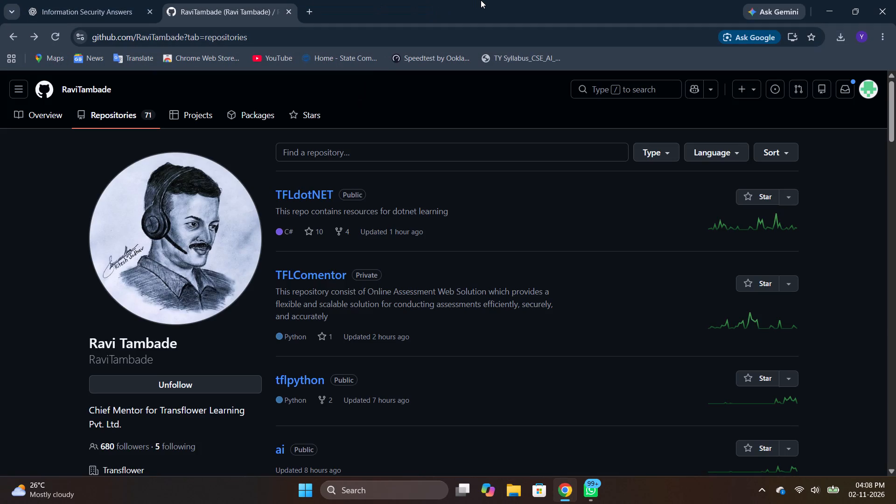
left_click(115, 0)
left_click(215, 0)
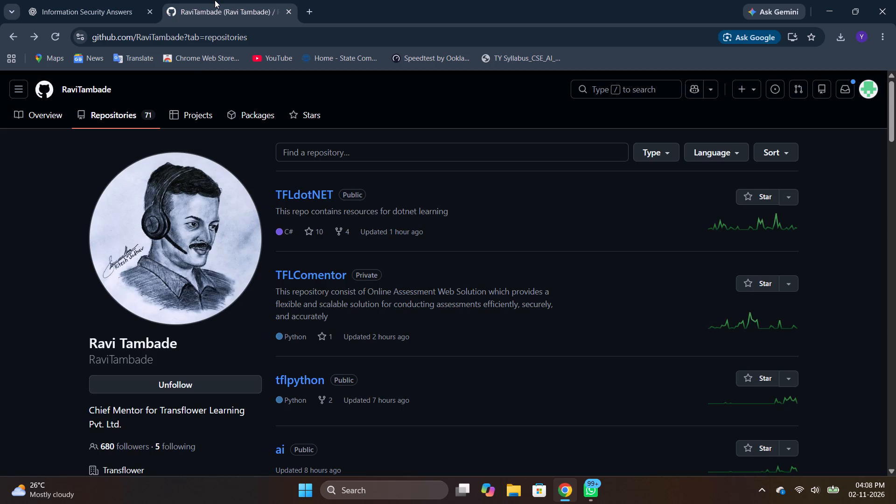